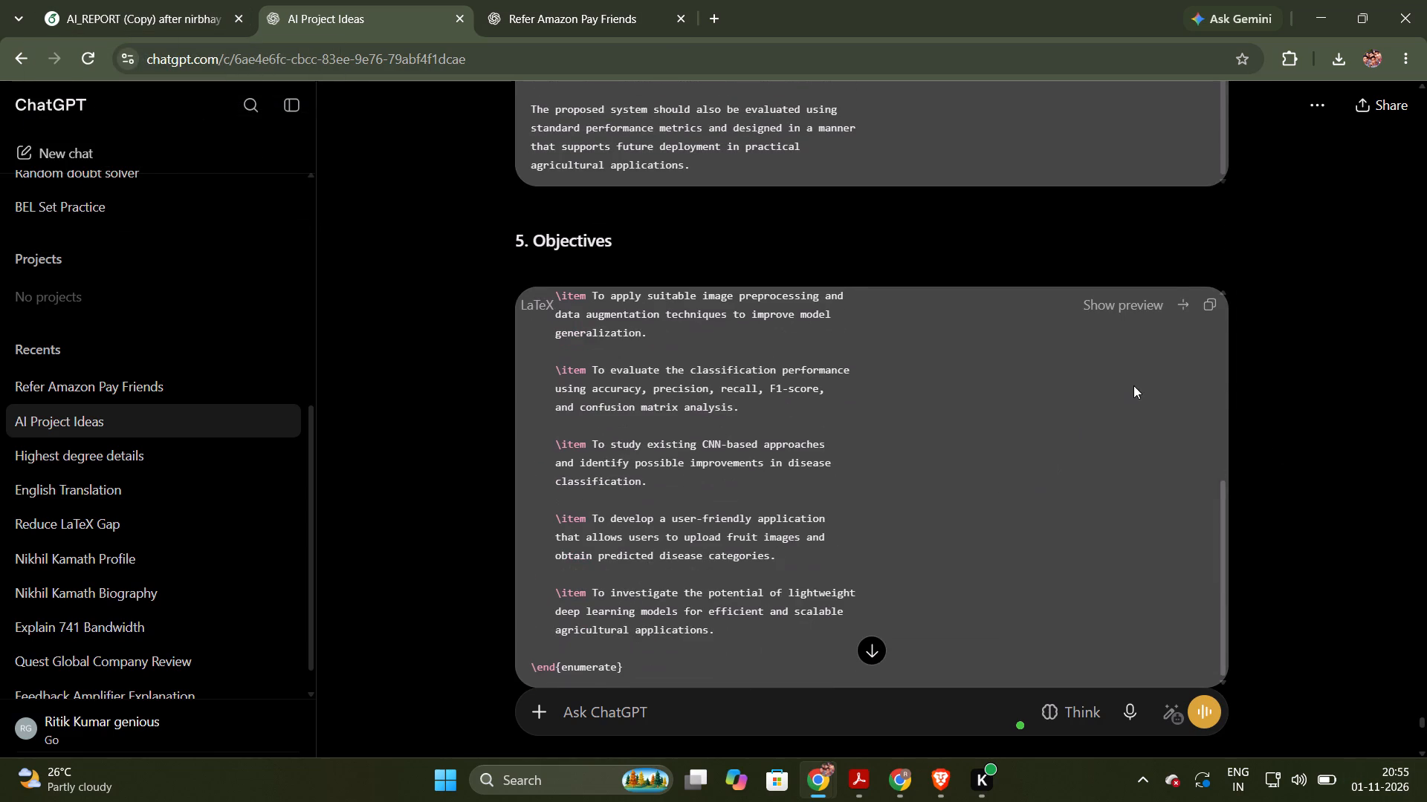
{"action": "left_click", "coordinate": [1211, 308]}
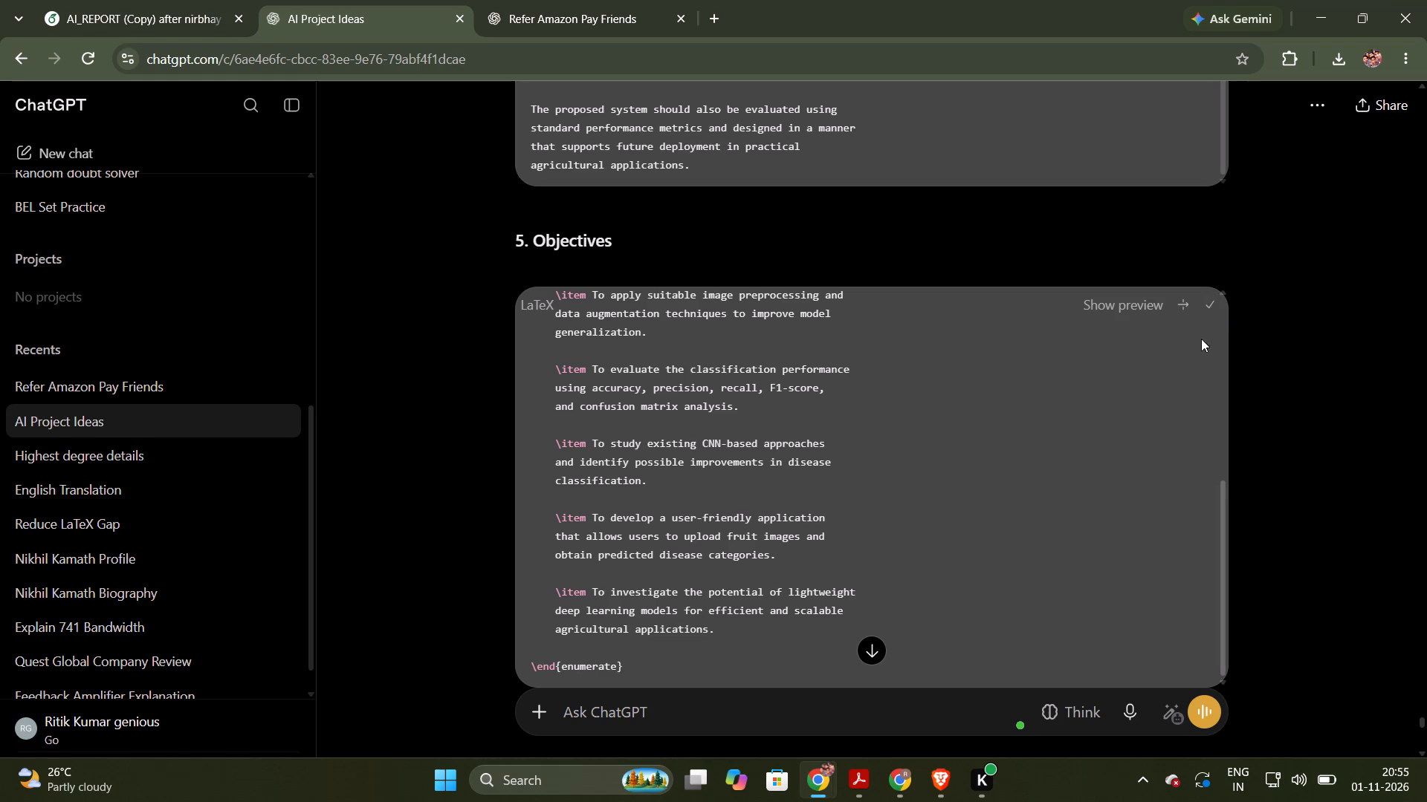
In the Overleaf report's main.tex, replace the whole Objectives section, from its heading to the end of the itemized list, with the copied LaTeX and recompile.
{"action": "left_click", "coordinate": [150, 13]}
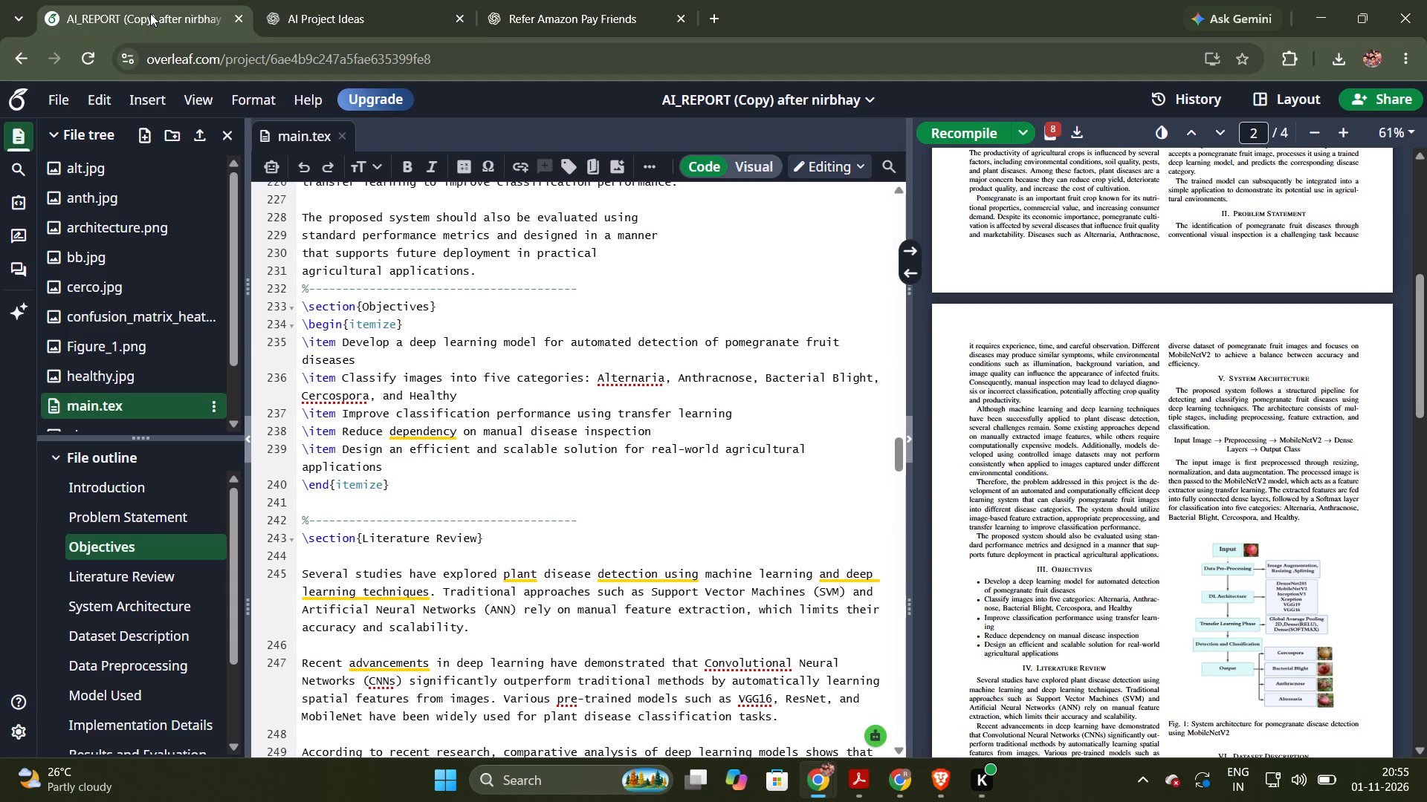
{"action": "scroll", "coordinate": [605, 428], "scroll_direction": "up", "scroll_amount": 2}
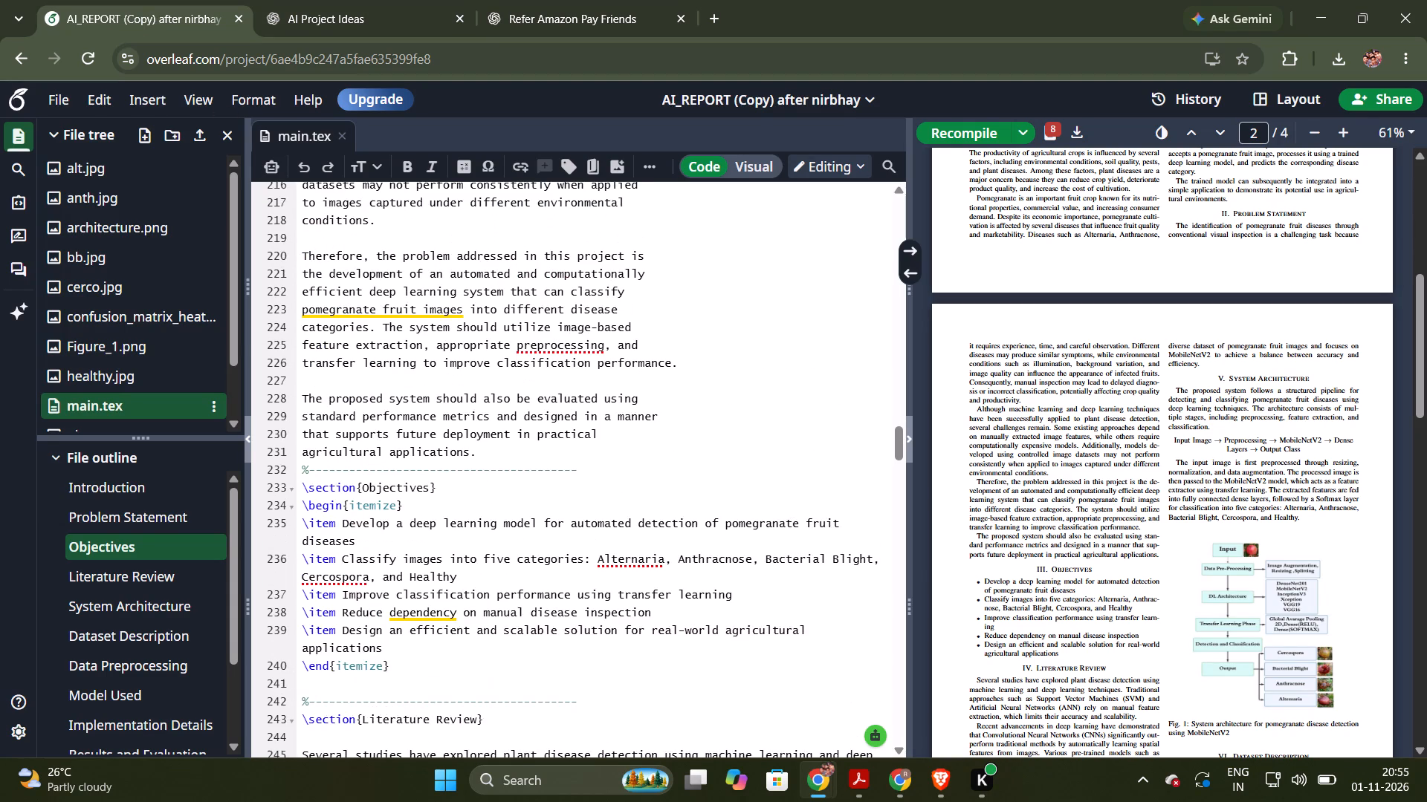
{"action": "scroll", "coordinate": [606, 418], "scroll_direction": "down", "scroll_amount": 2}
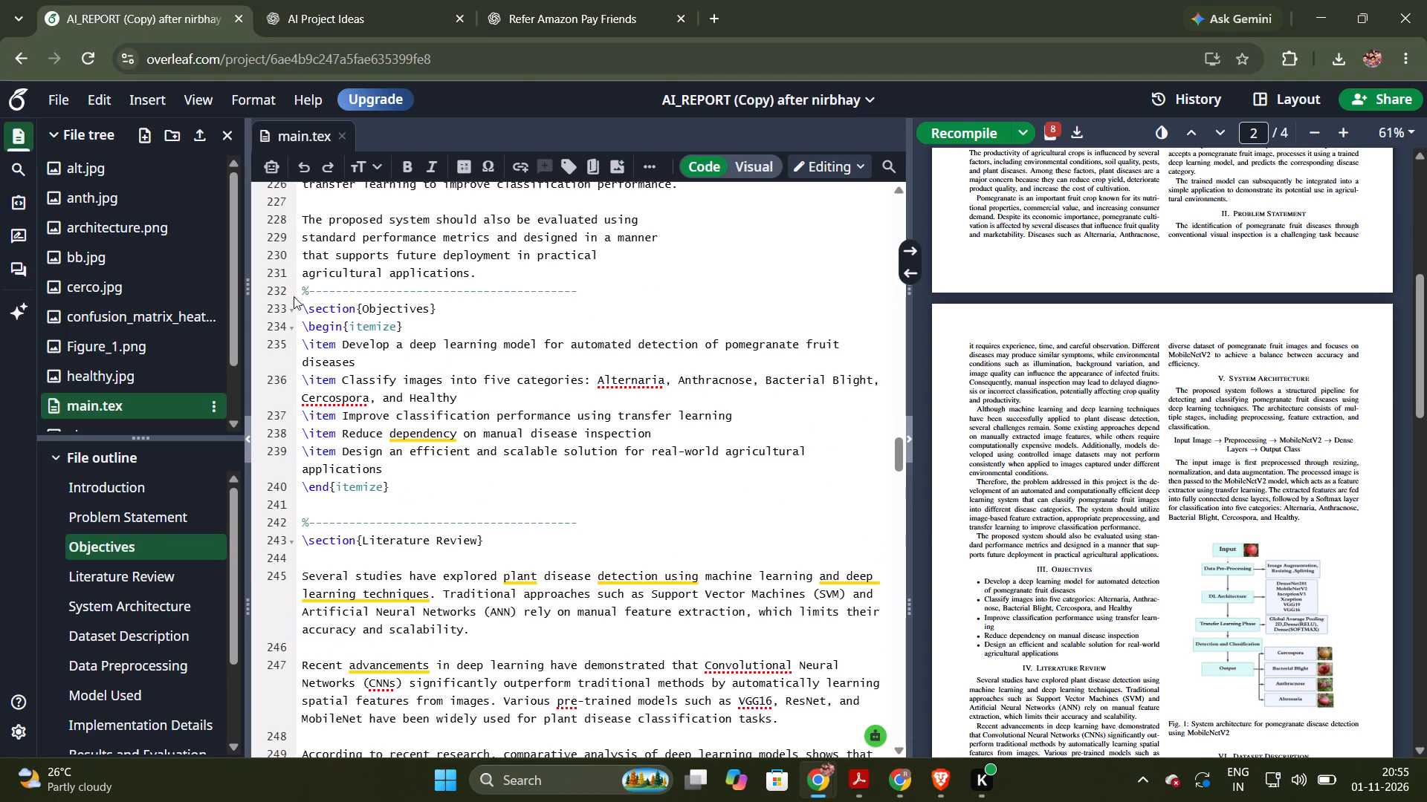
{"action": "left_click_drag", "start_coordinate": [300, 305], "coordinate": [421, 456]}
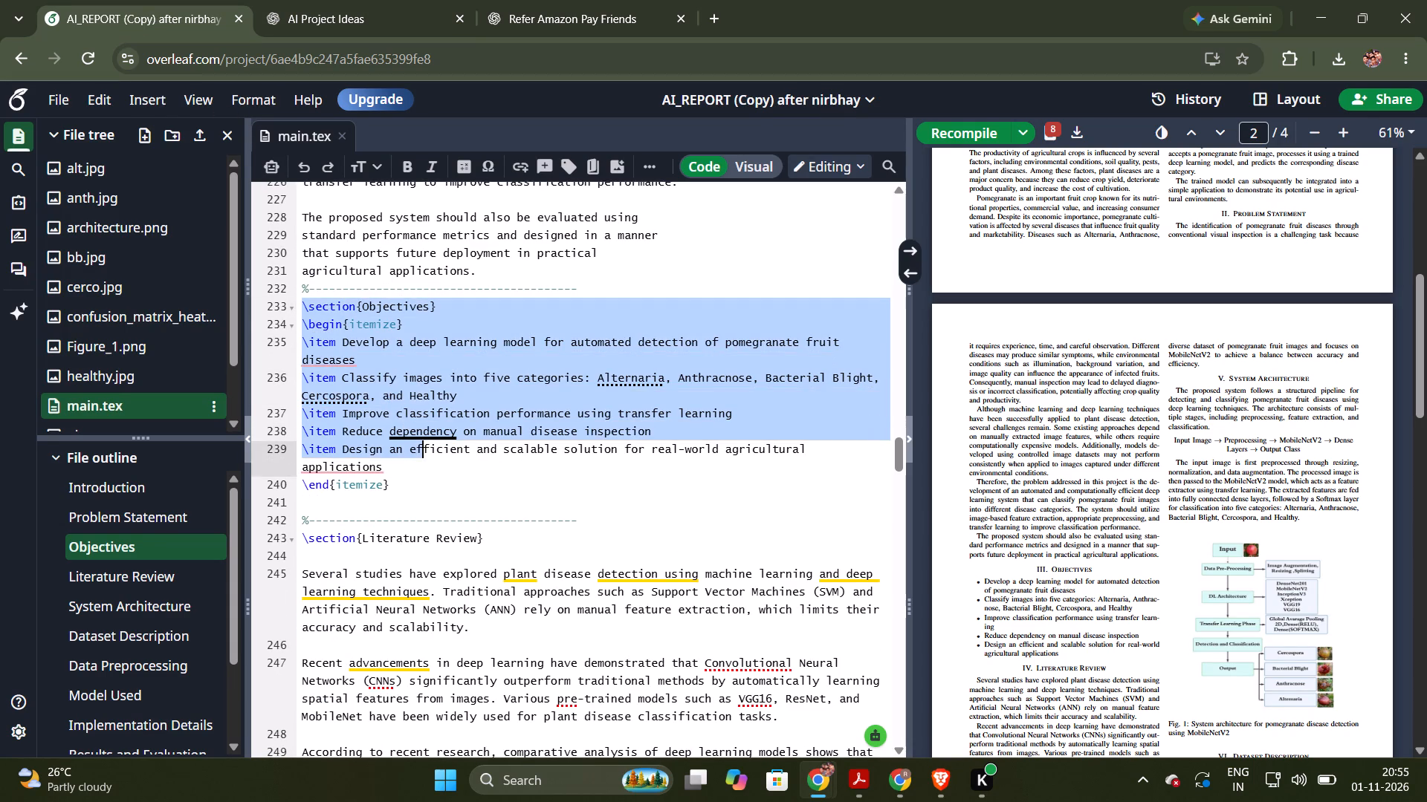
{"action": "left_click_drag", "start_coordinate": [421, 456], "coordinate": [440, 501]}
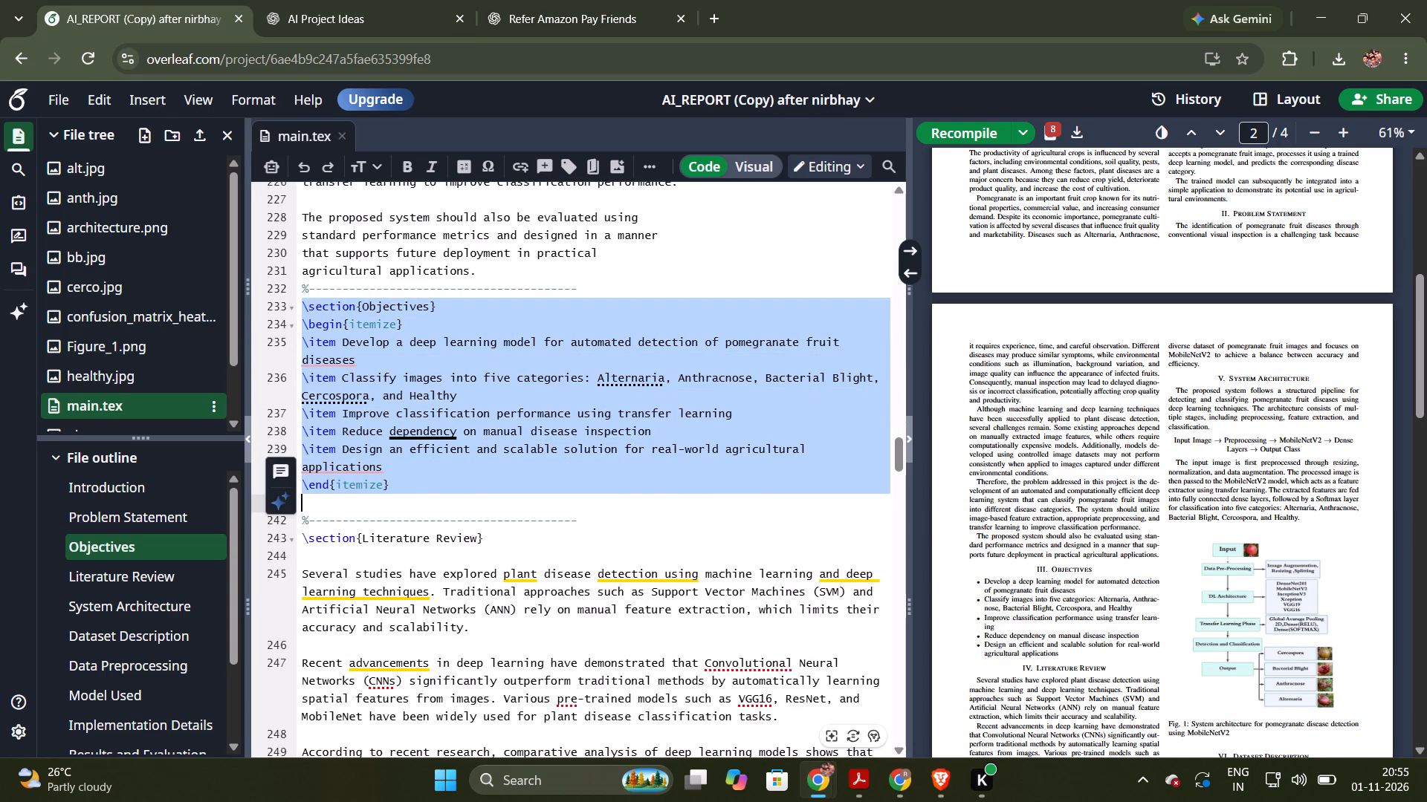
{"action": "key", "text": "ctrl+v"}
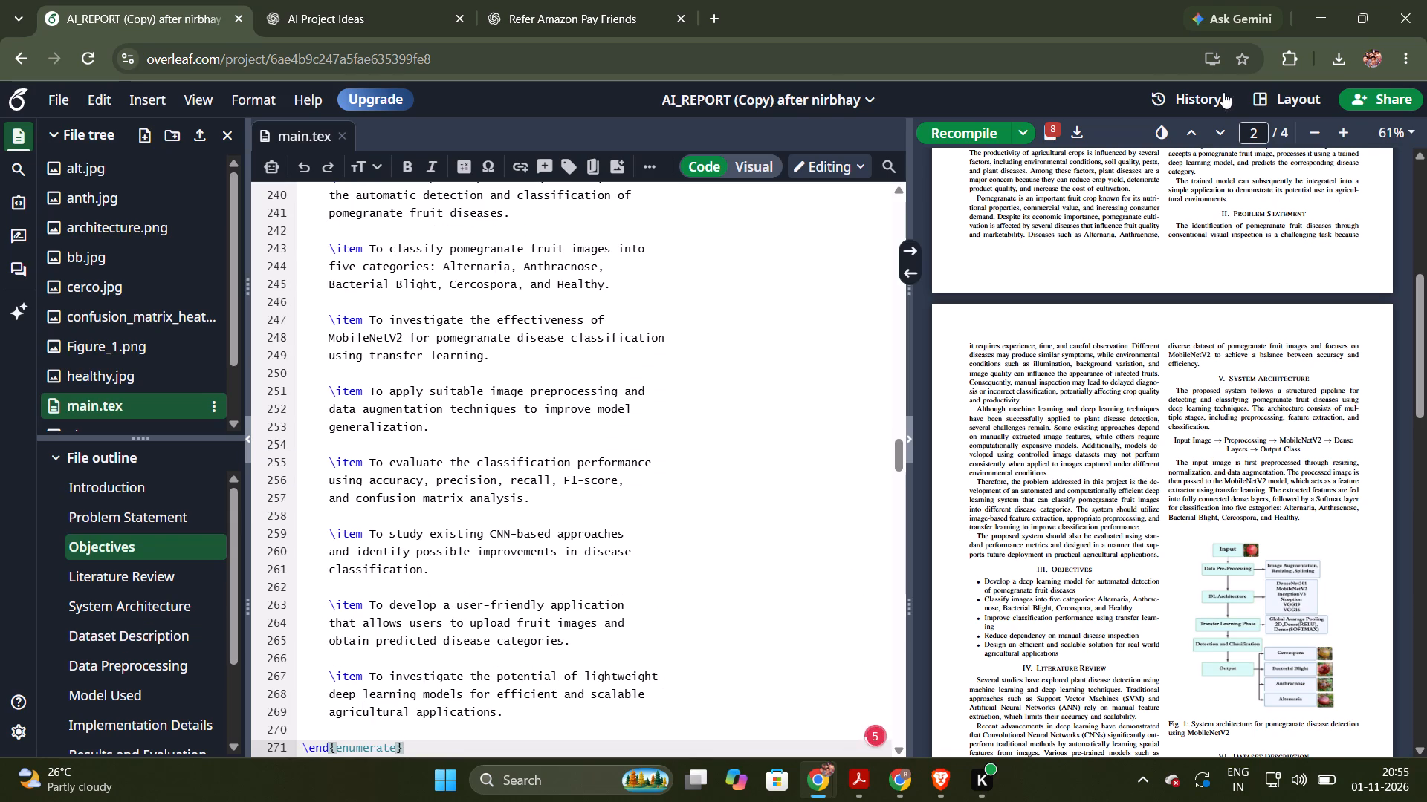
{"action": "left_click", "coordinate": [967, 130]}
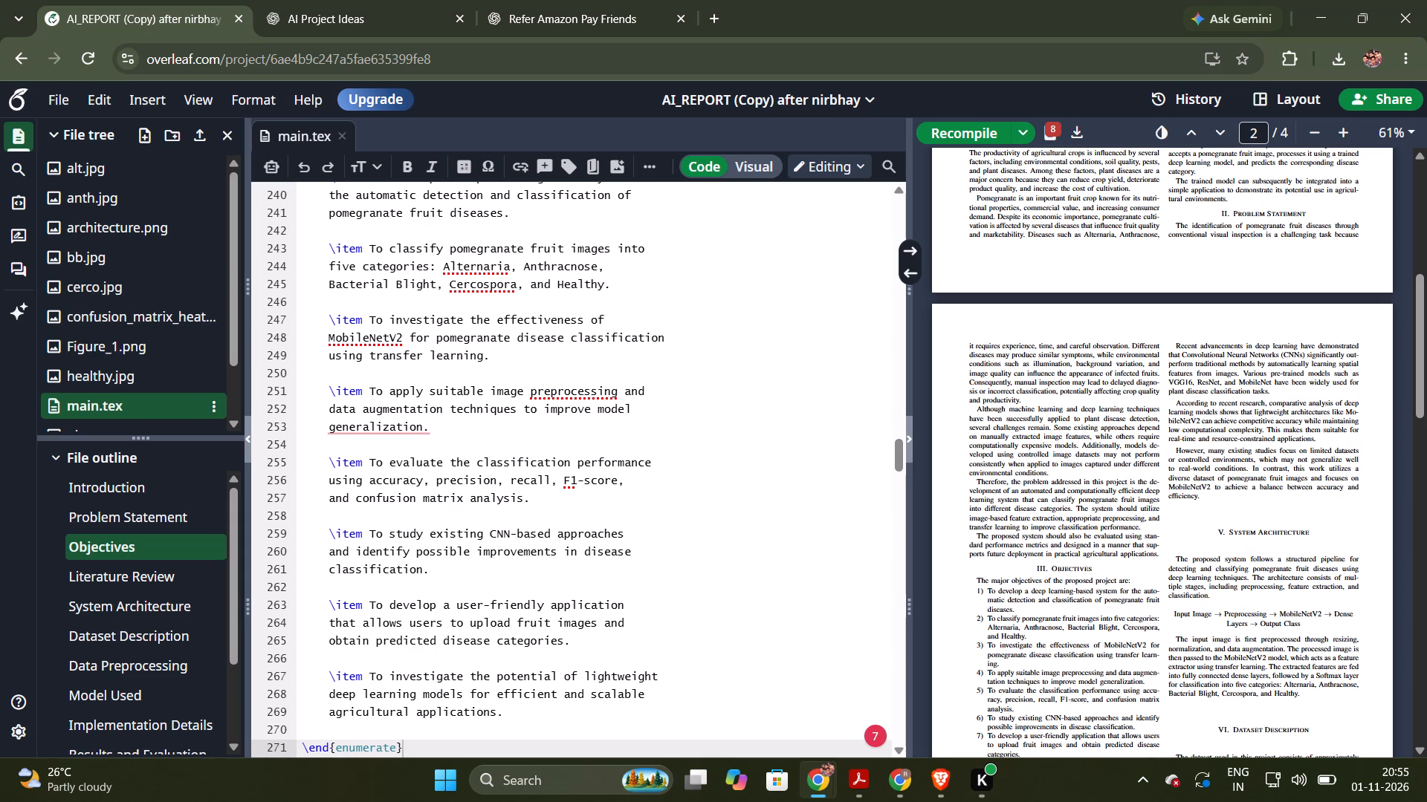
Review the compiled report PDF, examining the new Objectives section and the layout of the following sections and figures through the References.
{"action": "scroll", "coordinate": [1250, 420], "scroll_direction": "down", "scroll_amount": 3}
{"action": "scroll", "coordinate": [1250, 420], "scroll_direction": "up", "scroll_amount": 3}
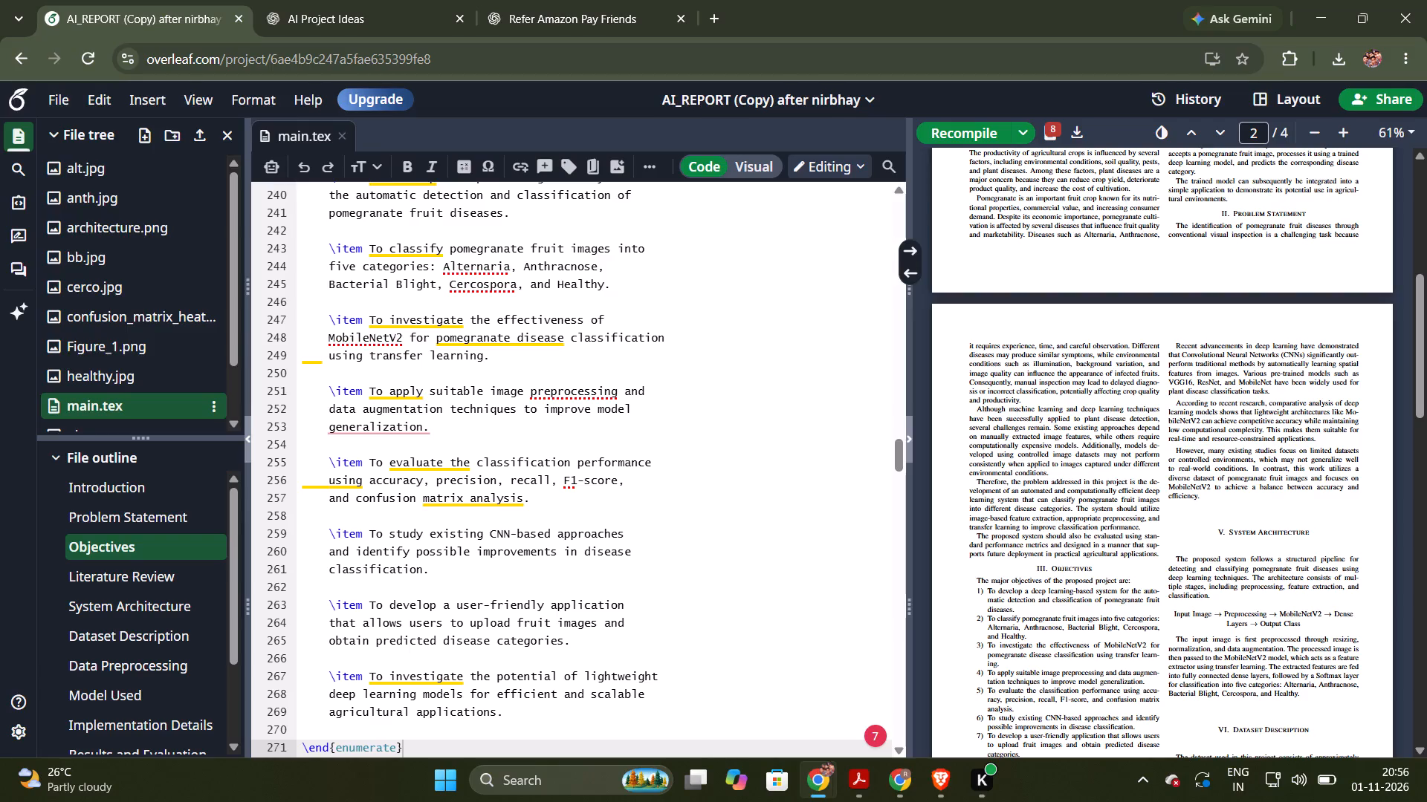
{"action": "scroll", "coordinate": [1300, 481], "scroll_direction": "down", "scroll_amount": 4}
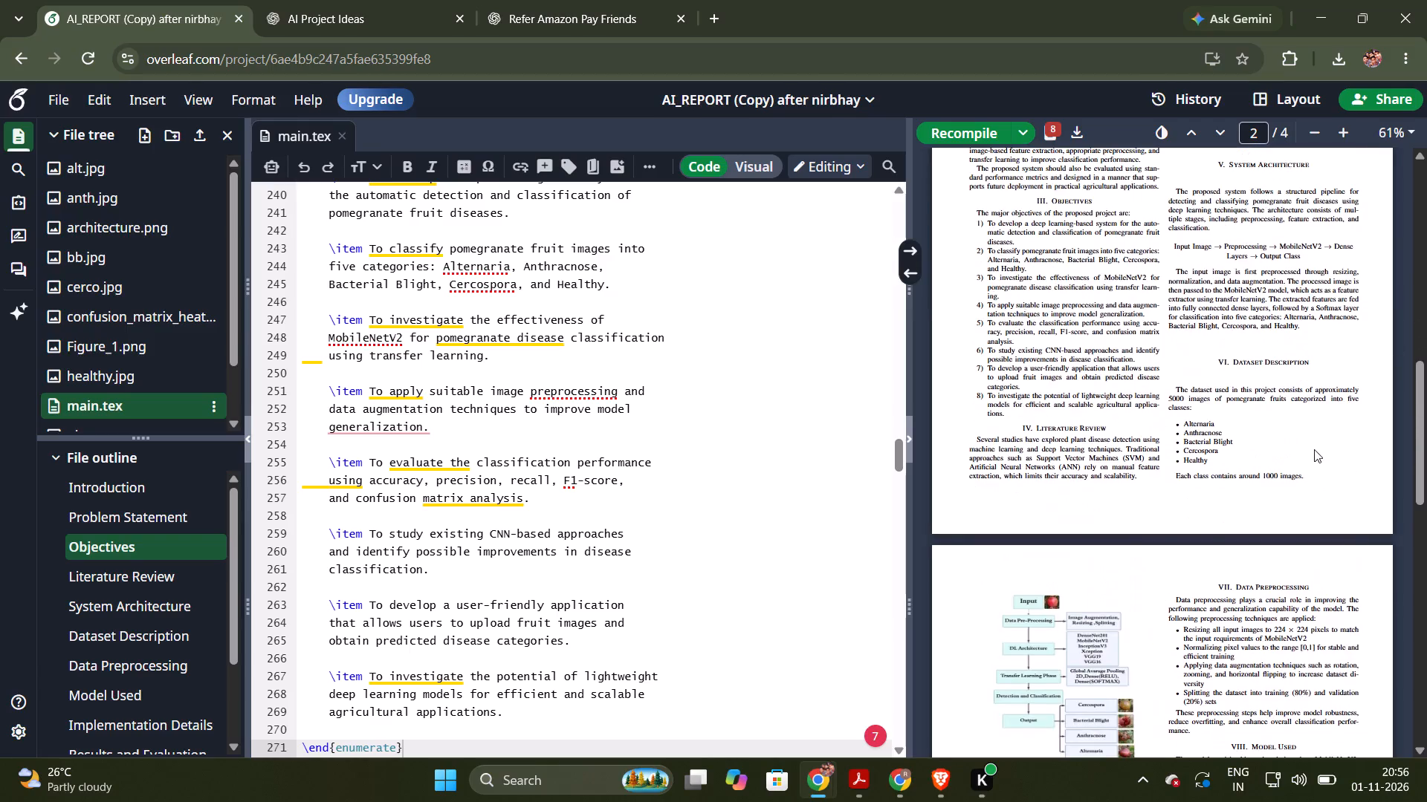
{"action": "scroll", "coordinate": [1315, 449], "scroll_direction": "up", "scroll_amount": 12}
{"action": "scroll", "coordinate": [1315, 449], "scroll_direction": "down", "scroll_amount": 4}
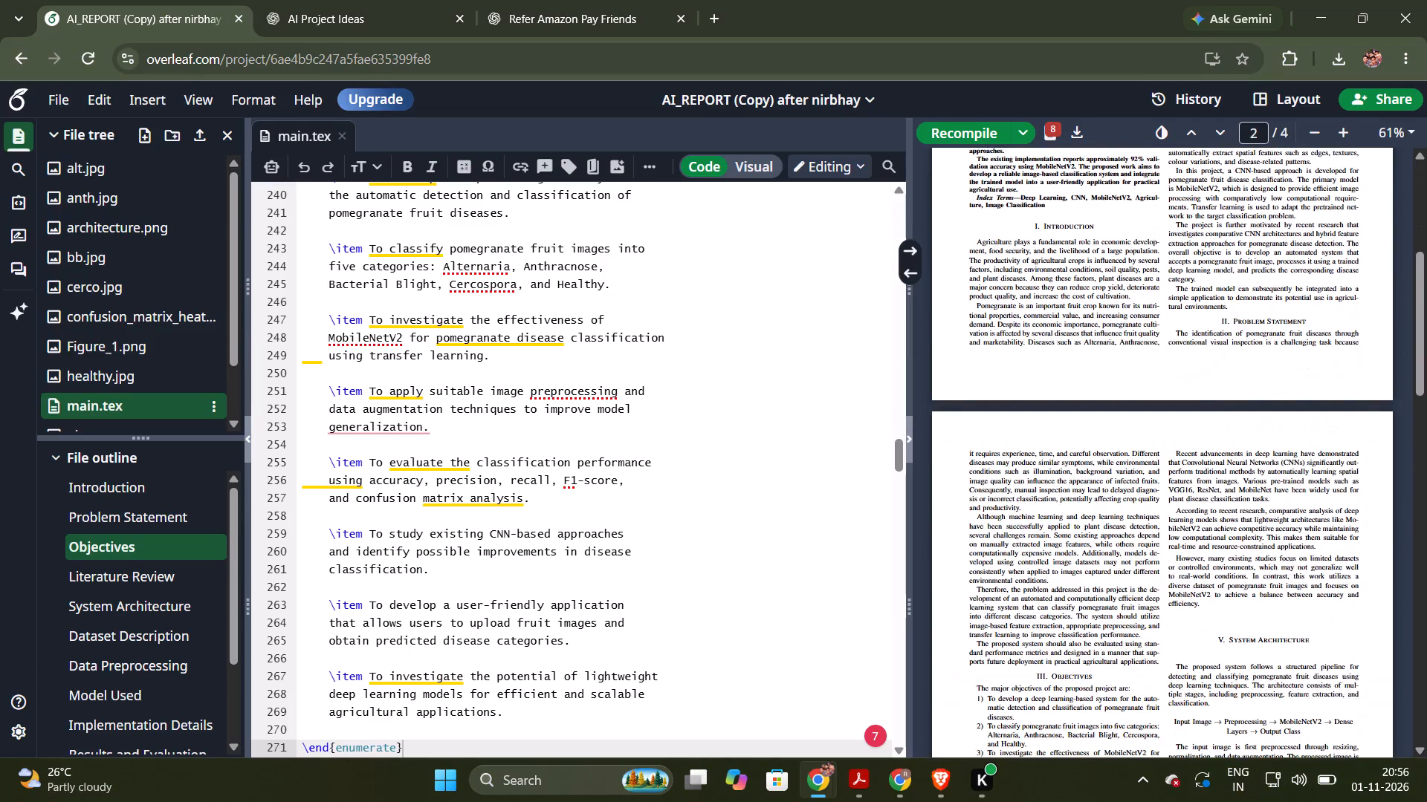
{"action": "scroll", "coordinate": [1315, 449], "scroll_direction": "down", "scroll_amount": 3}
{"action": "scroll", "coordinate": [1315, 449], "scroll_direction": "up", "scroll_amount": 4}
{"action": "scroll", "coordinate": [1315, 449], "scroll_direction": "down", "scroll_amount": 8}
{"action": "scroll", "coordinate": [1315, 449], "scroll_direction": "up", "scroll_amount": 1}
{"action": "scroll", "coordinate": [1315, 449], "scroll_direction": "down", "scroll_amount": 6}
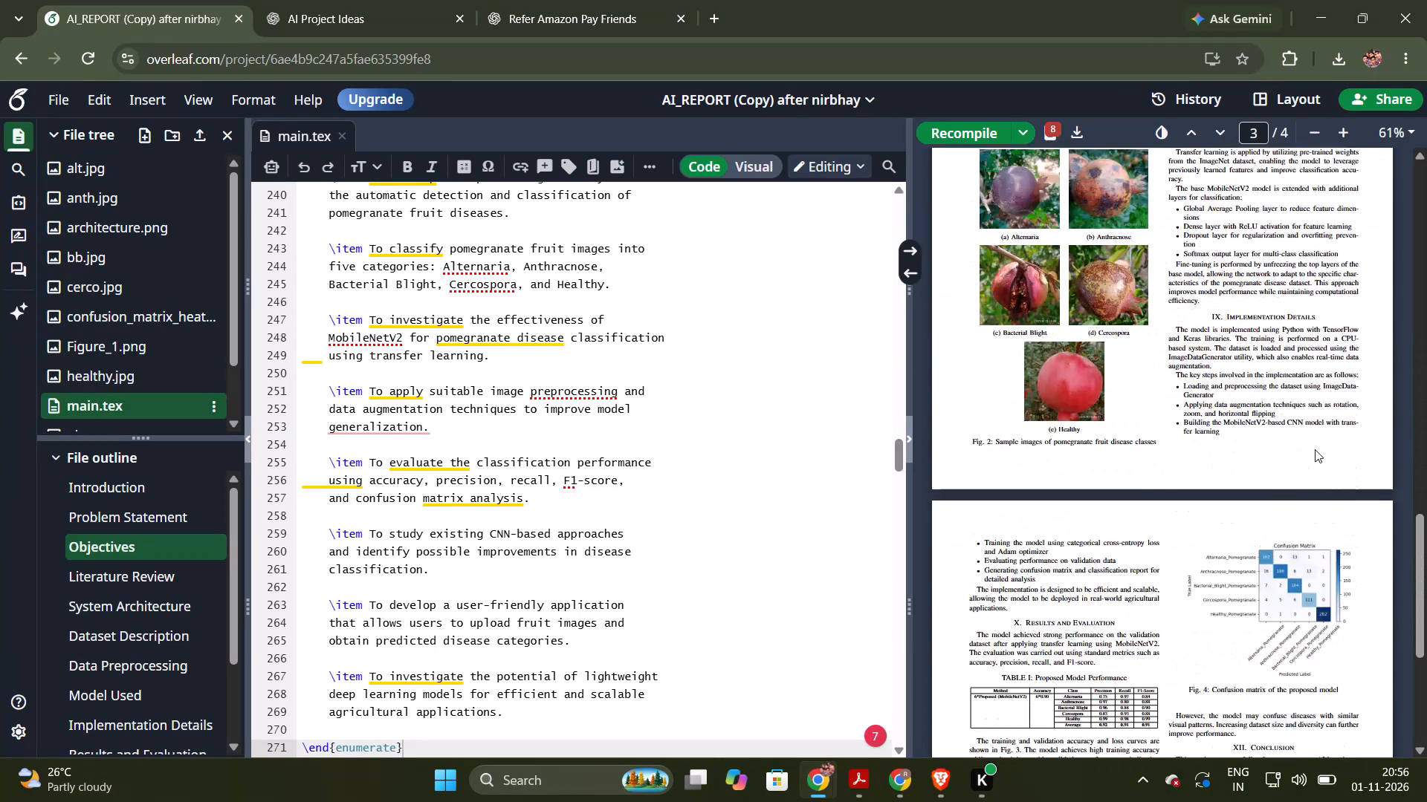
{"action": "scroll", "coordinate": [1315, 449], "scroll_direction": "down", "scroll_amount": 8}
{"action": "scroll", "coordinate": [1315, 449], "scroll_direction": "up", "scroll_amount": 2}
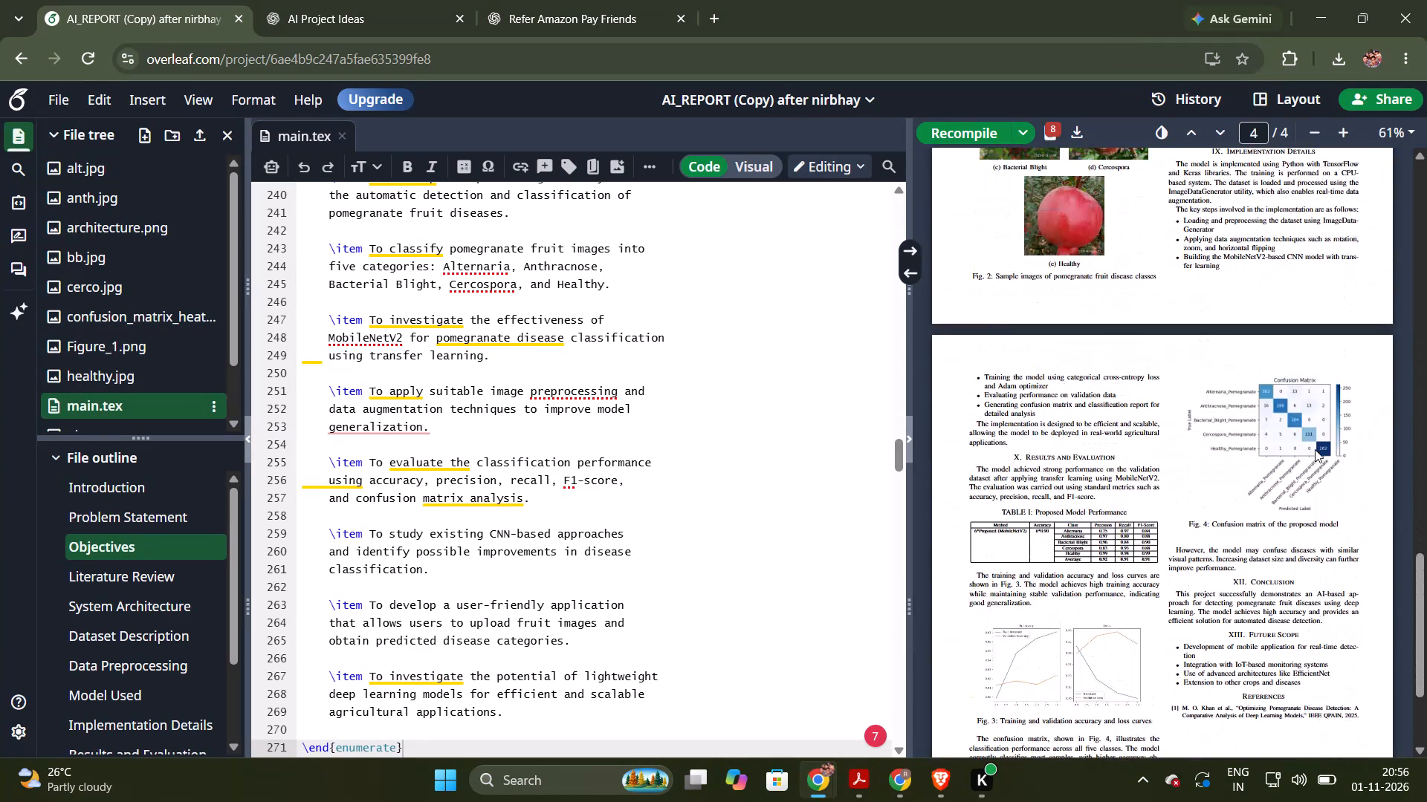
{"action": "scroll", "coordinate": [1315, 449], "scroll_direction": "up", "scroll_amount": 4}
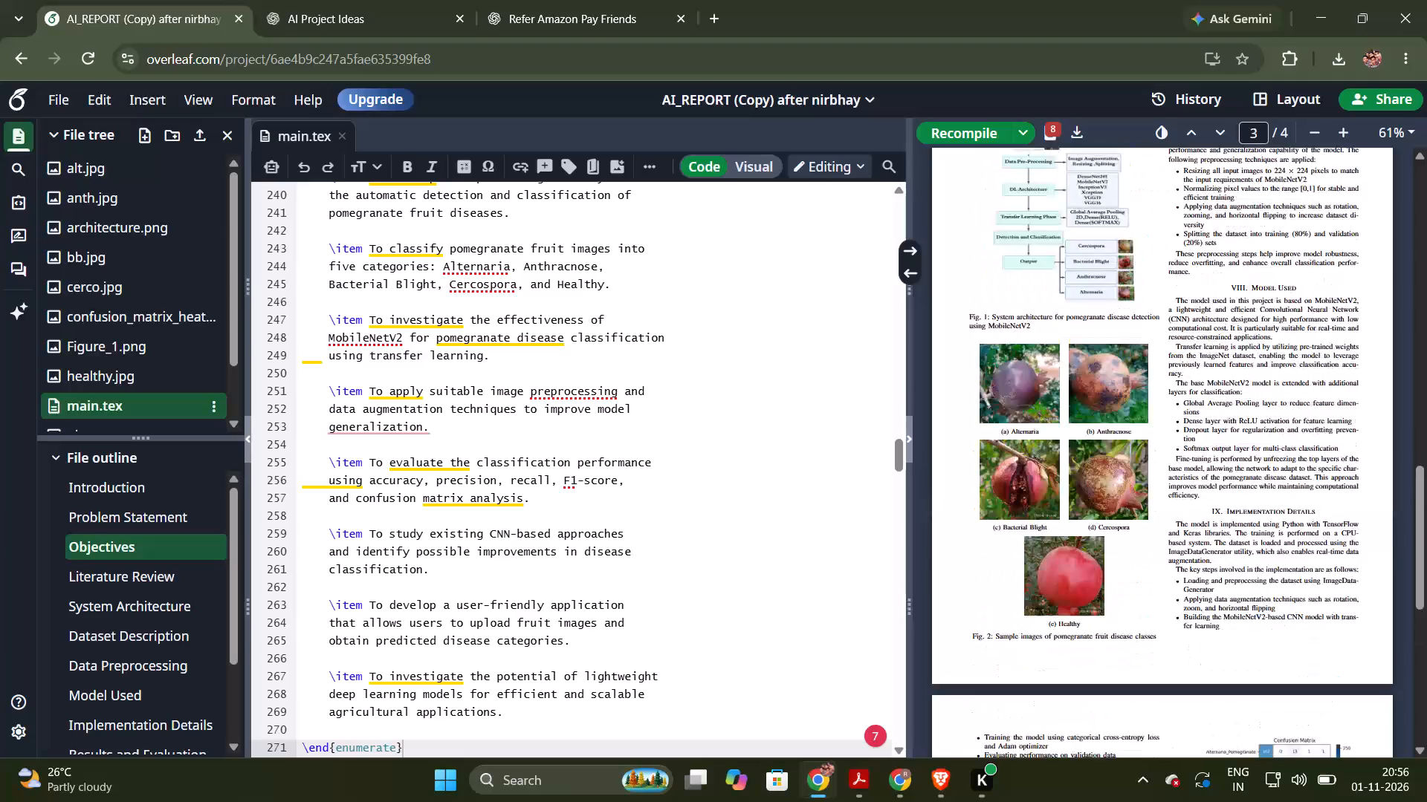
{"action": "scroll", "coordinate": [1315, 449], "scroll_direction": "up", "scroll_amount": 4}
{"action": "scroll", "coordinate": [1315, 449], "scroll_direction": "down", "scroll_amount": 10}
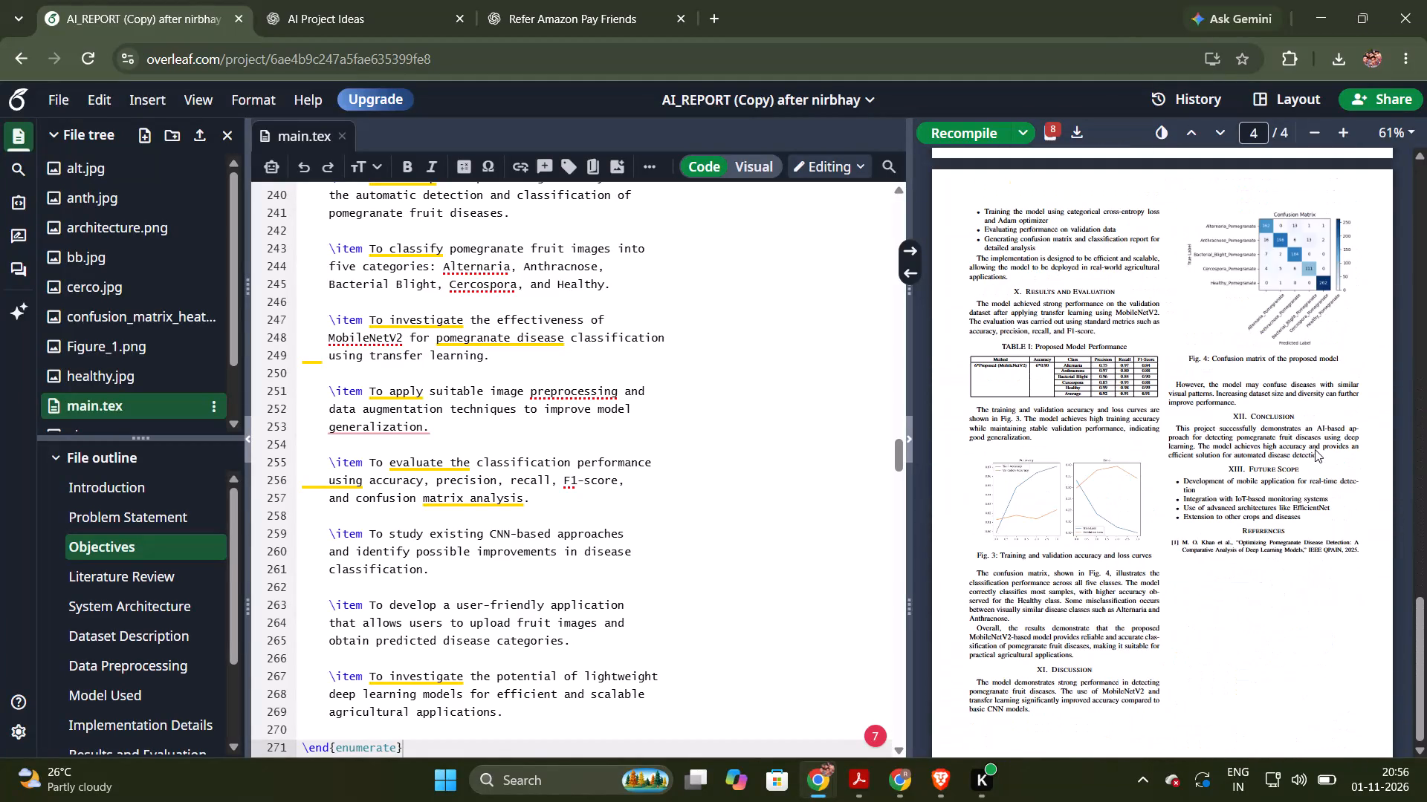
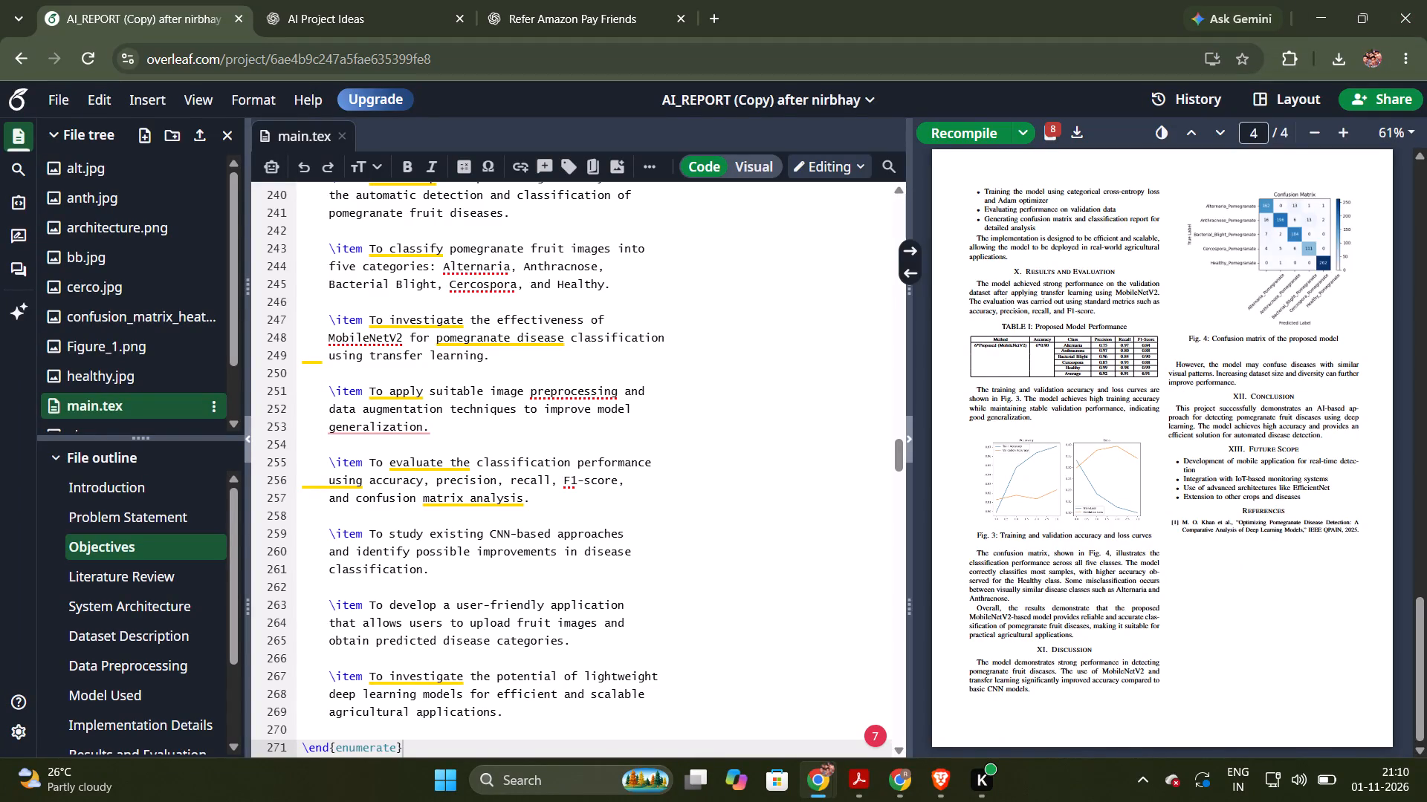
Examine the Objectives section and the start of the Literature Review on page 2 of the compiled PDF.
{"action": "scroll", "coordinate": [1229, 470], "scroll_direction": "up", "scroll_amount": 13}
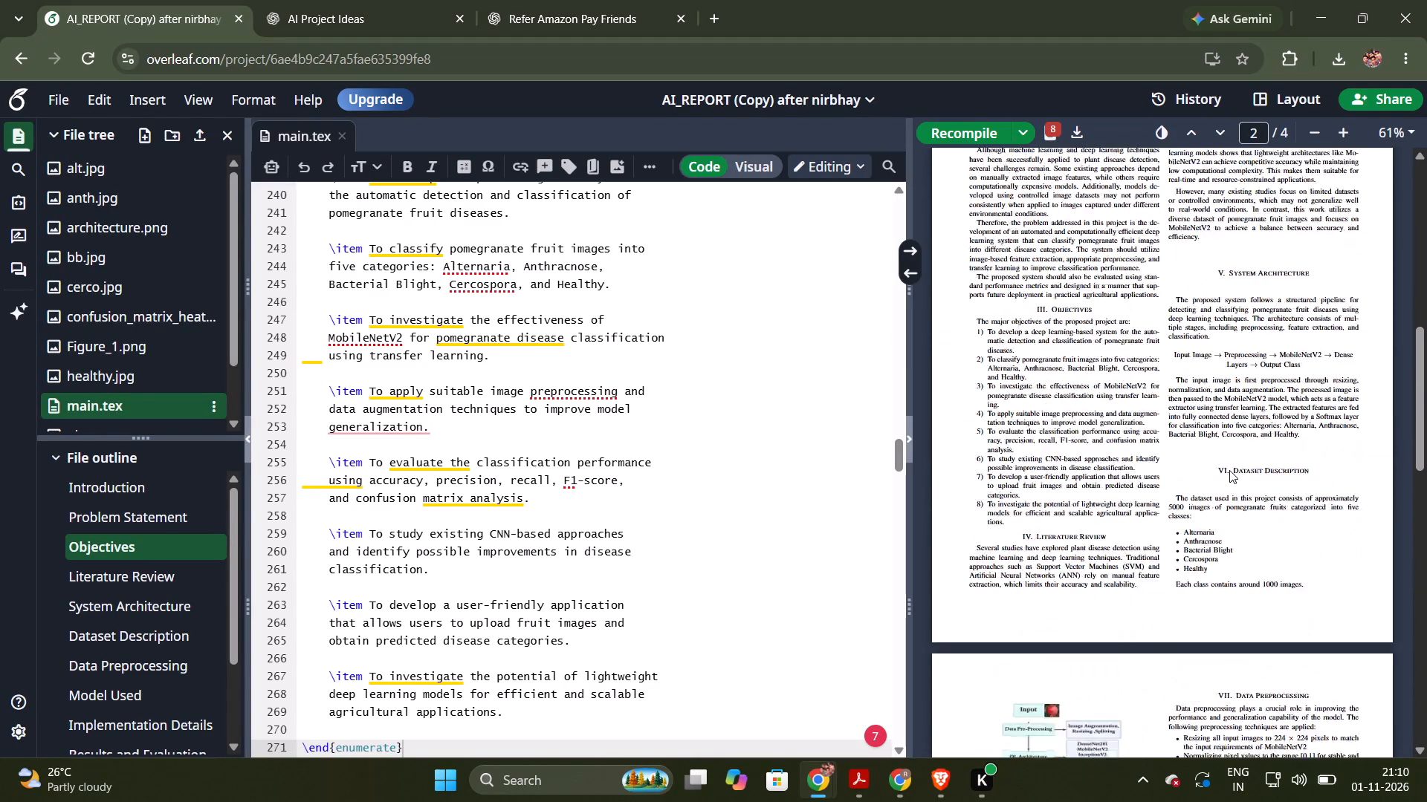
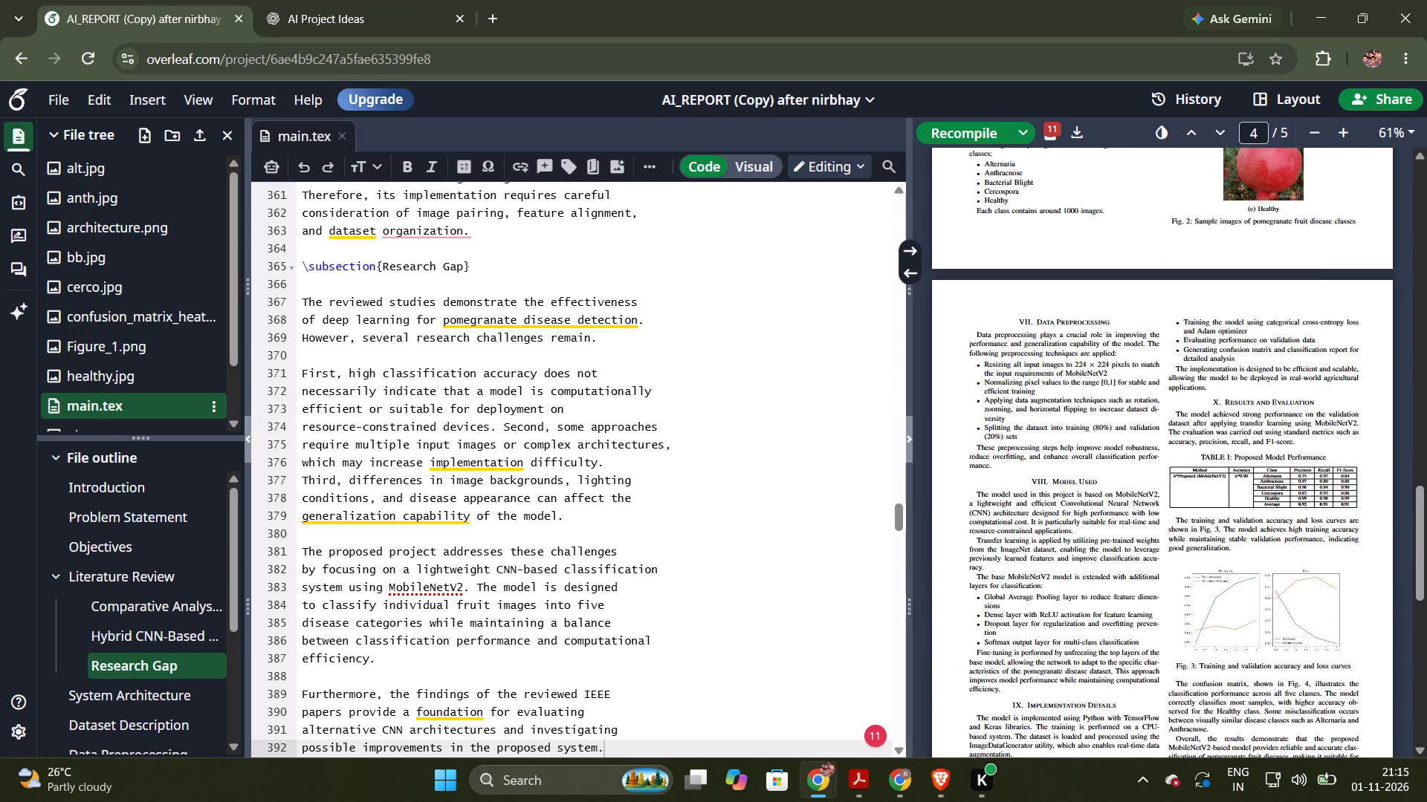
{"action": "scroll", "coordinate": [1177, 367], "scroll_direction": "up", "scroll_amount": 5}
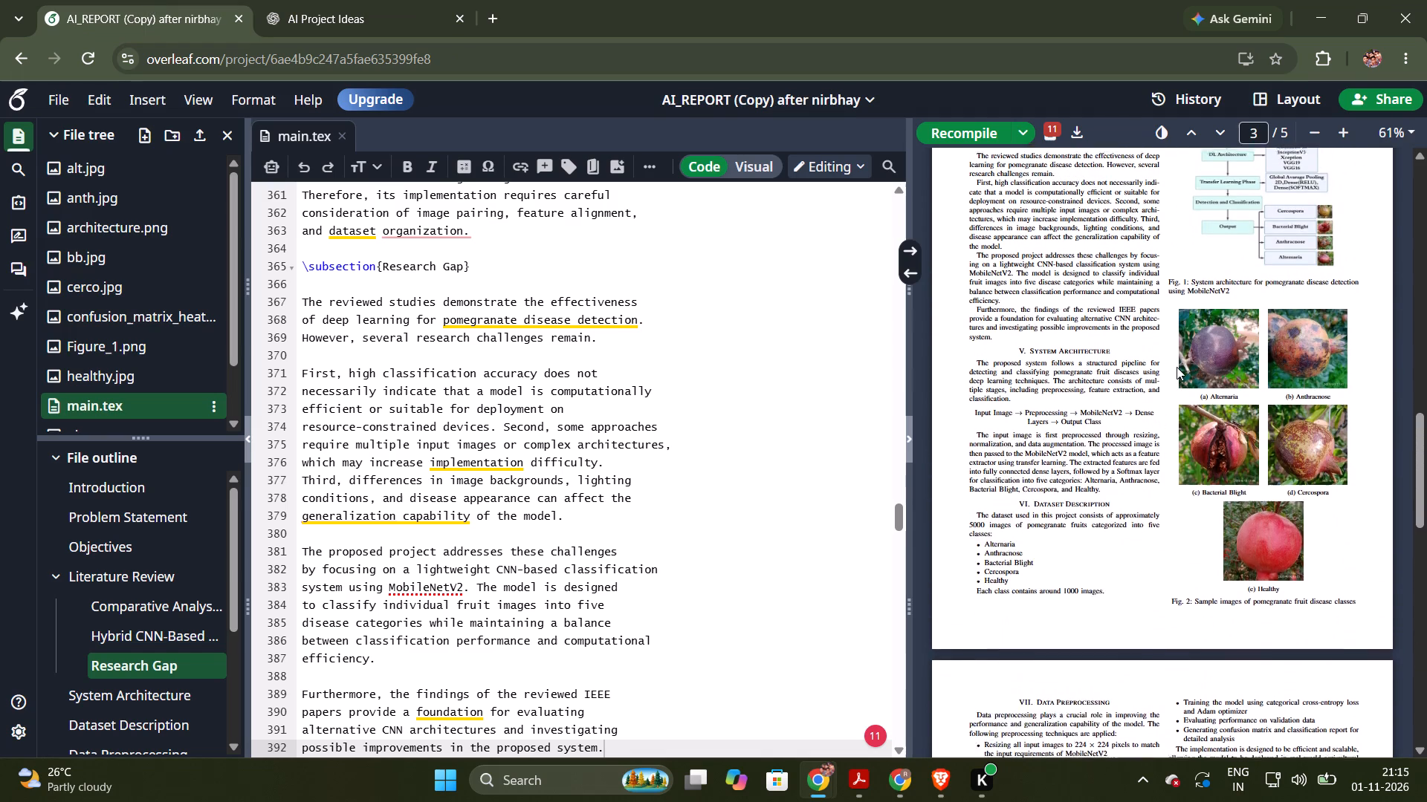
{"action": "scroll", "coordinate": [1177, 367], "scroll_direction": "up", "scroll_amount": 1}
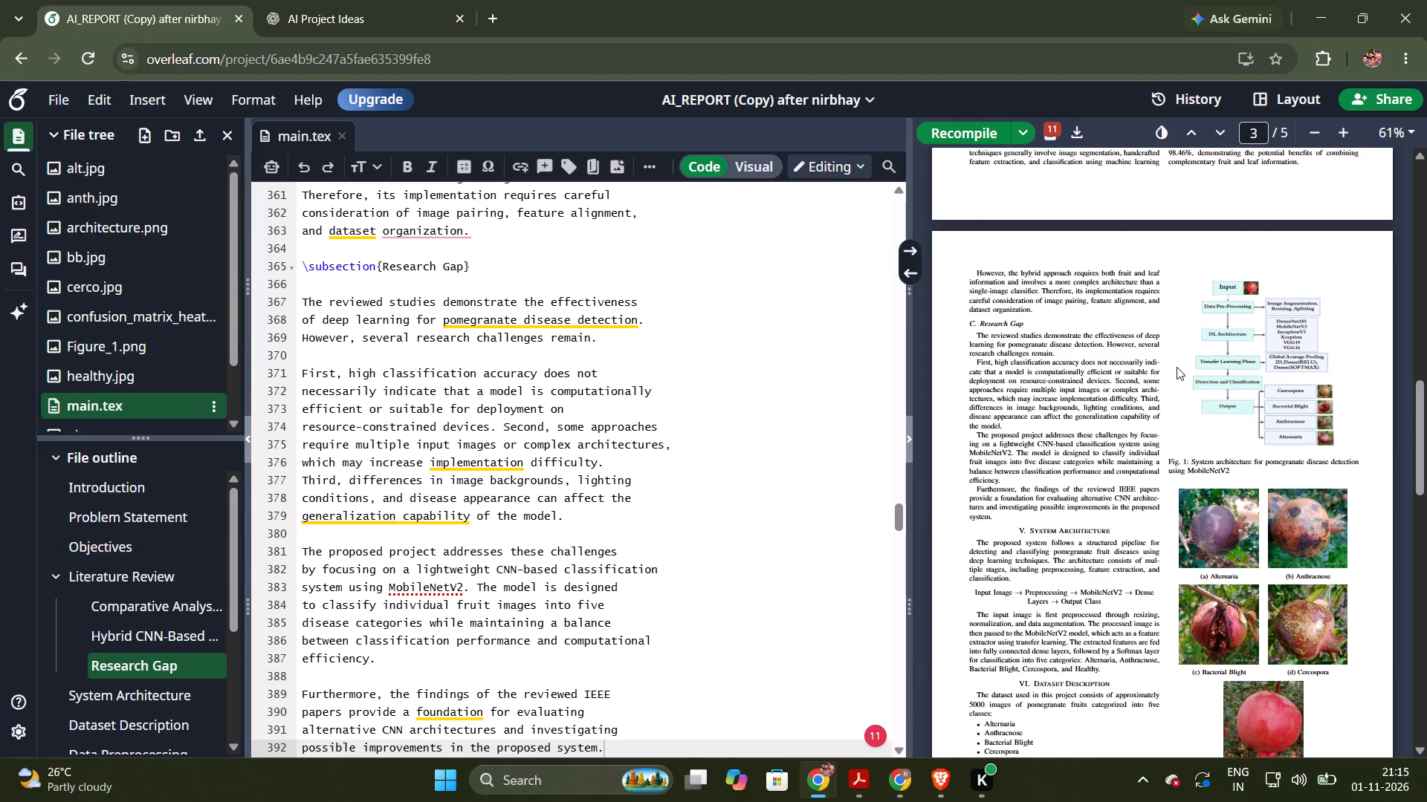
{"action": "scroll", "coordinate": [1177, 367], "scroll_direction": "up", "scroll_amount": 3}
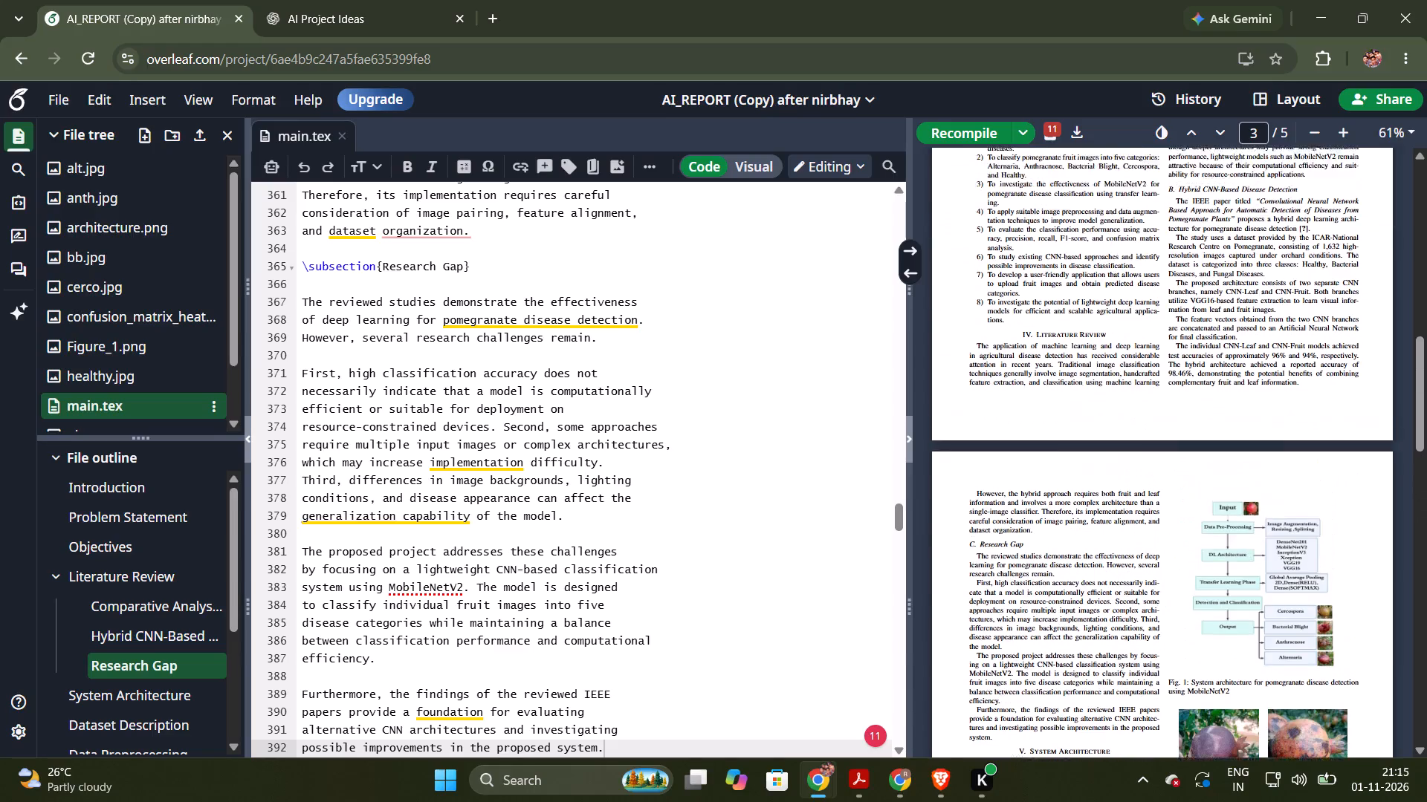
{"action": "scroll", "coordinate": [1177, 367], "scroll_direction": "up", "scroll_amount": 5}
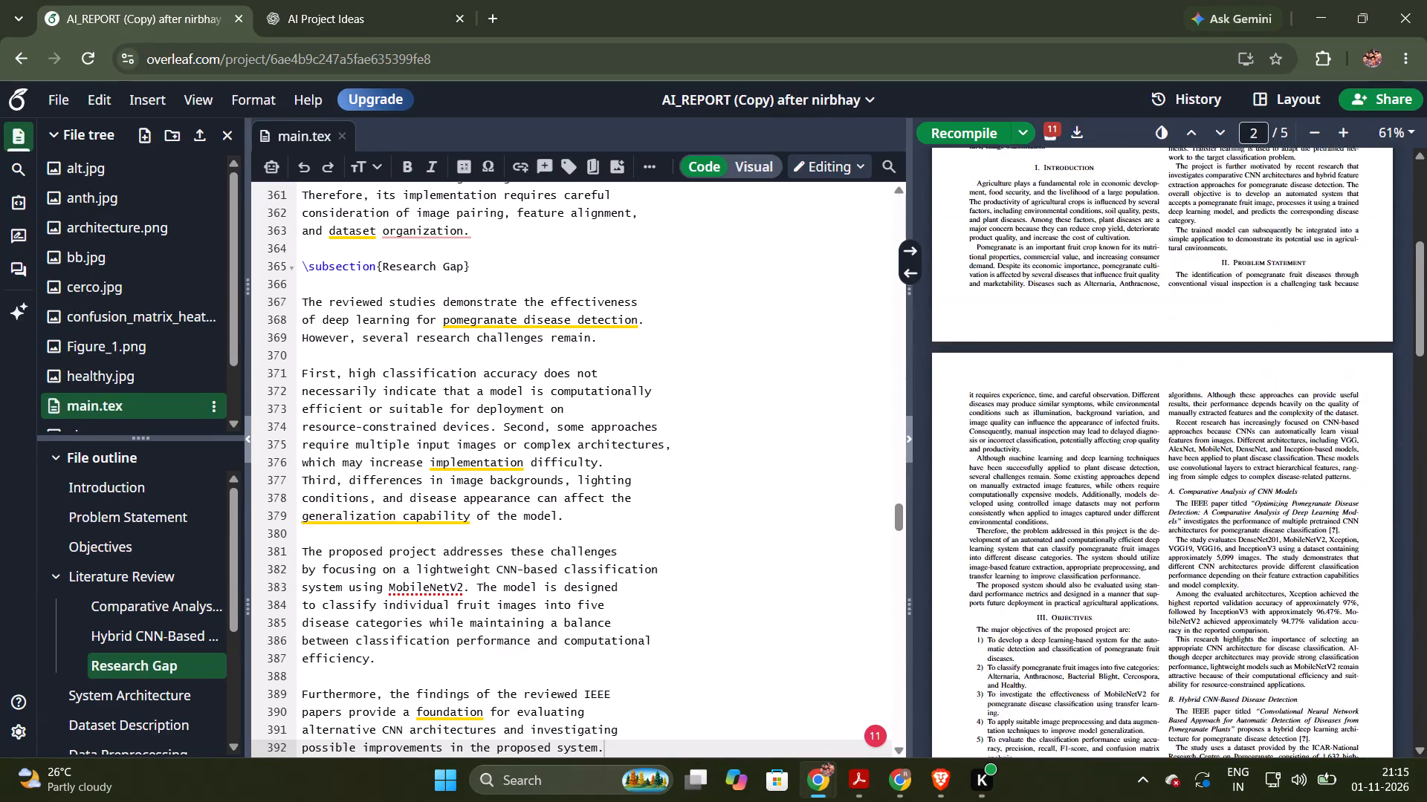
{"action": "scroll", "coordinate": [1177, 367], "scroll_direction": "up", "scroll_amount": 6}
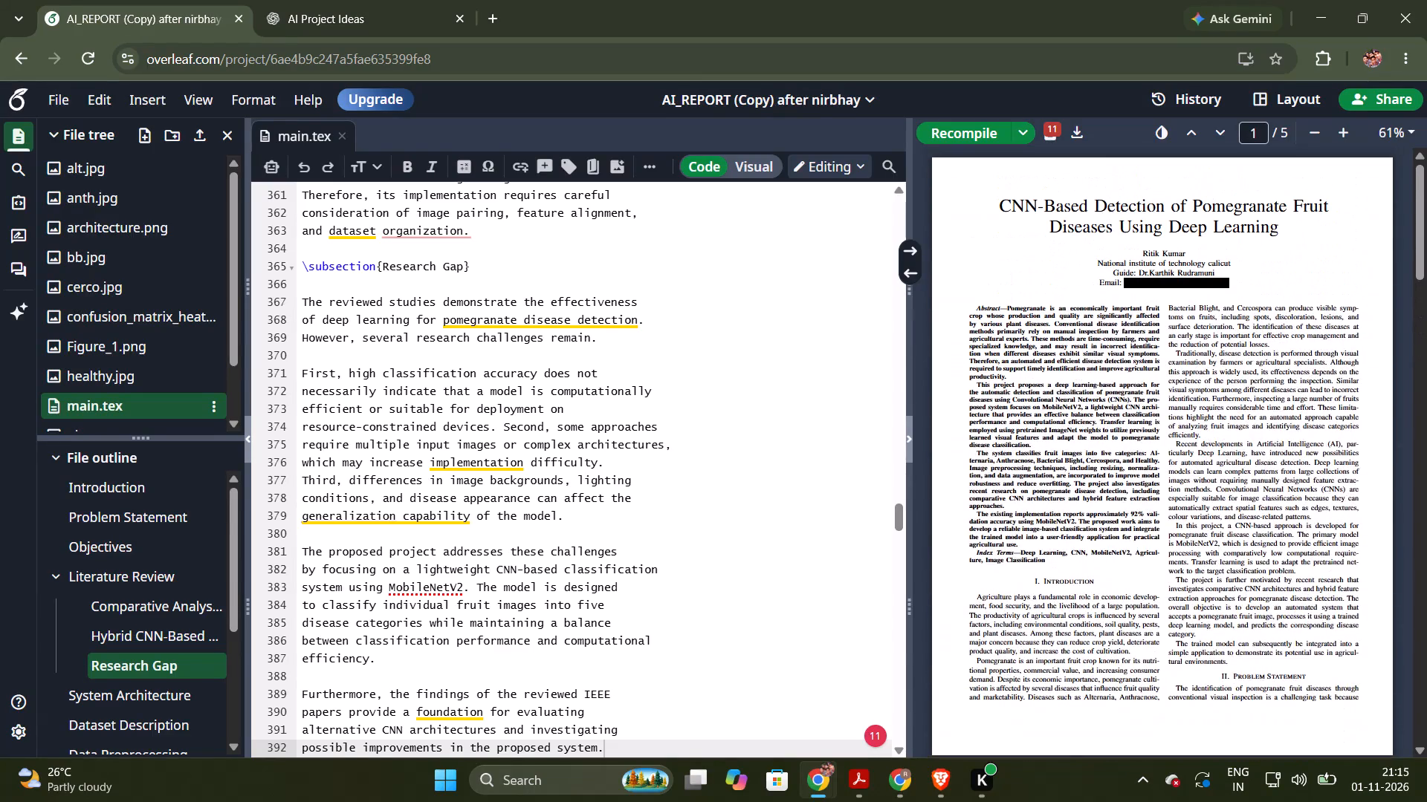
Examine PDF page 4 enlarged, covering Model Used, the Fig. 3 accuracy and loss curves, the results text and Discussion.
{"action": "scroll", "coordinate": [1177, 368], "scroll_direction": "down", "scroll_amount": 4}
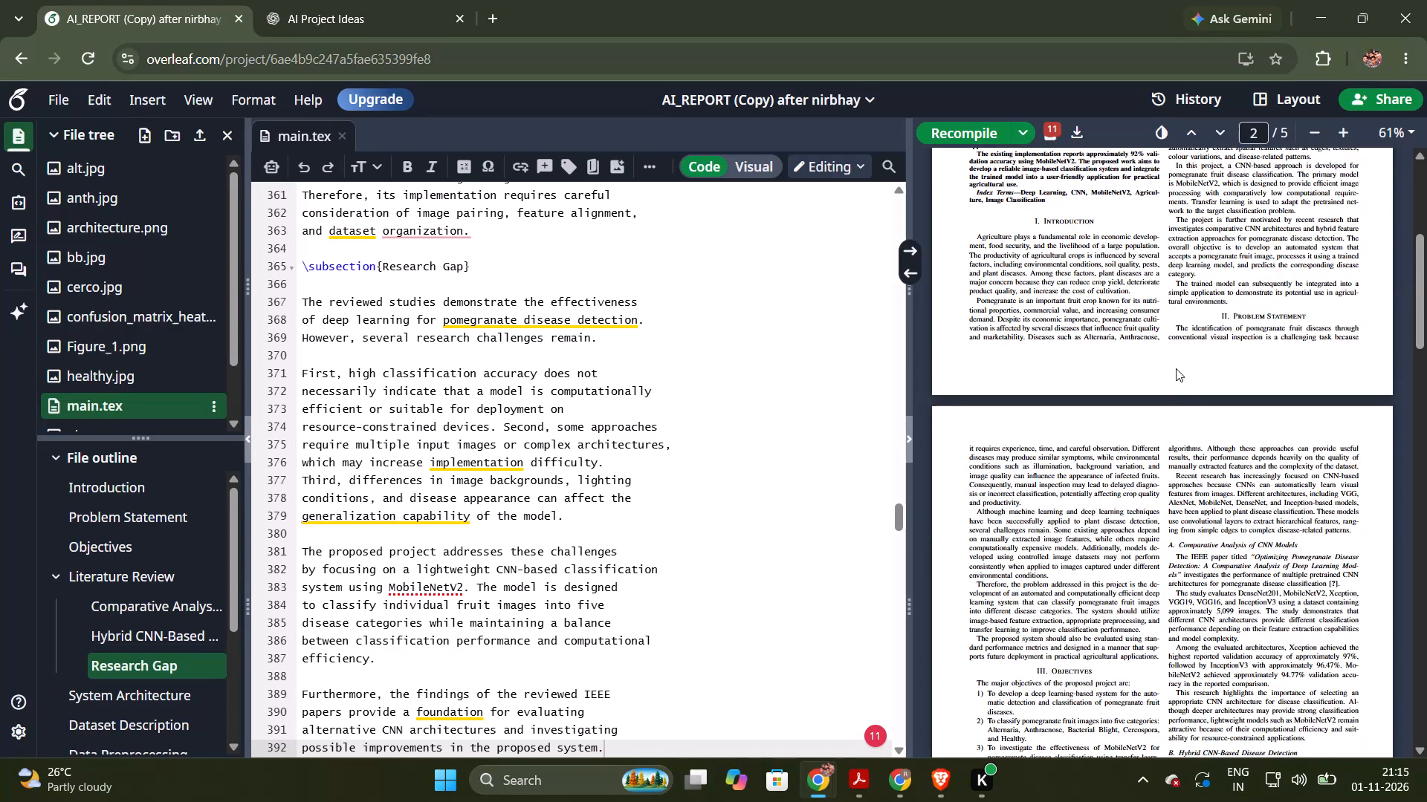
{"action": "scroll", "coordinate": [1176, 368], "scroll_direction": "down", "scroll_amount": 16}
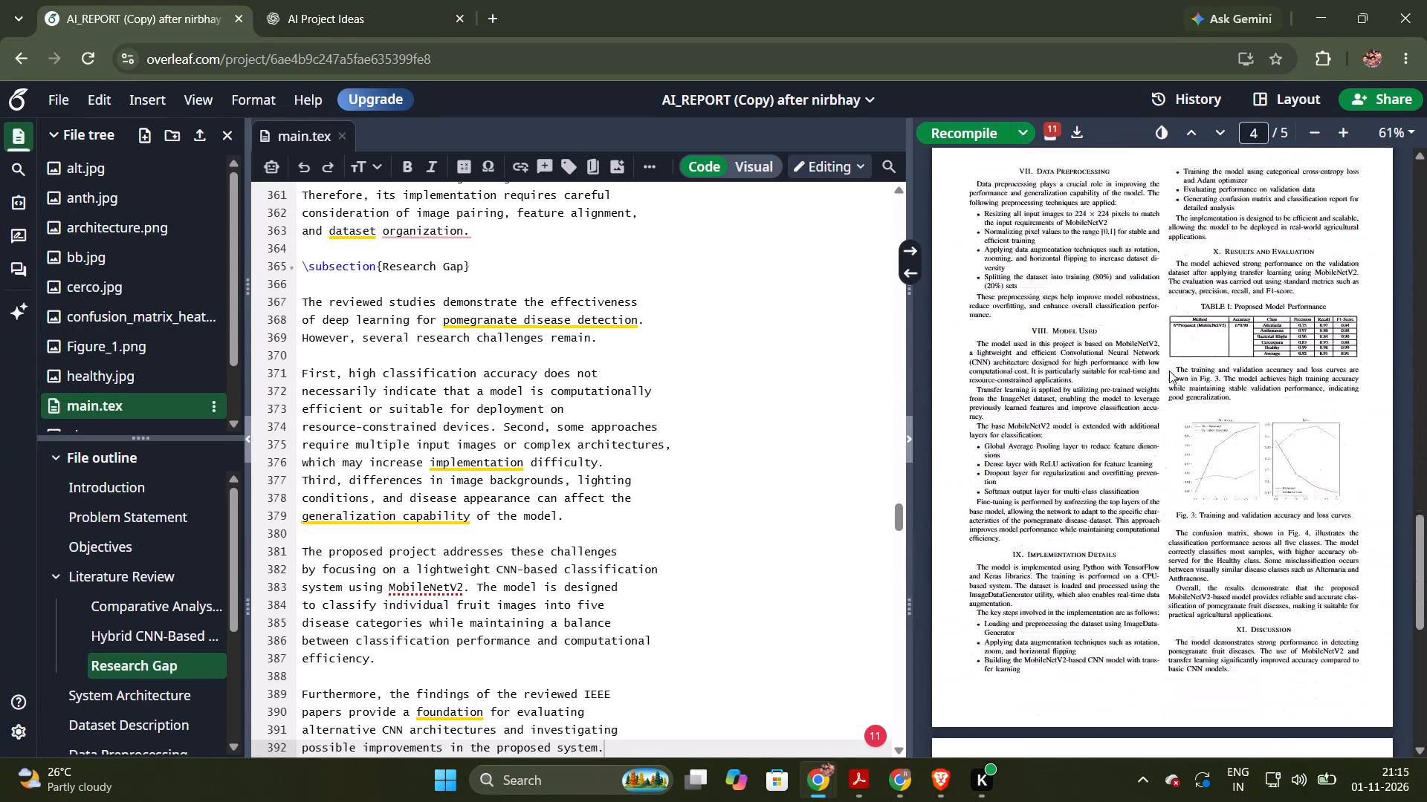
{"action": "scroll", "coordinate": [1185, 389], "scroll_direction": "right", "scroll_amount": 1}
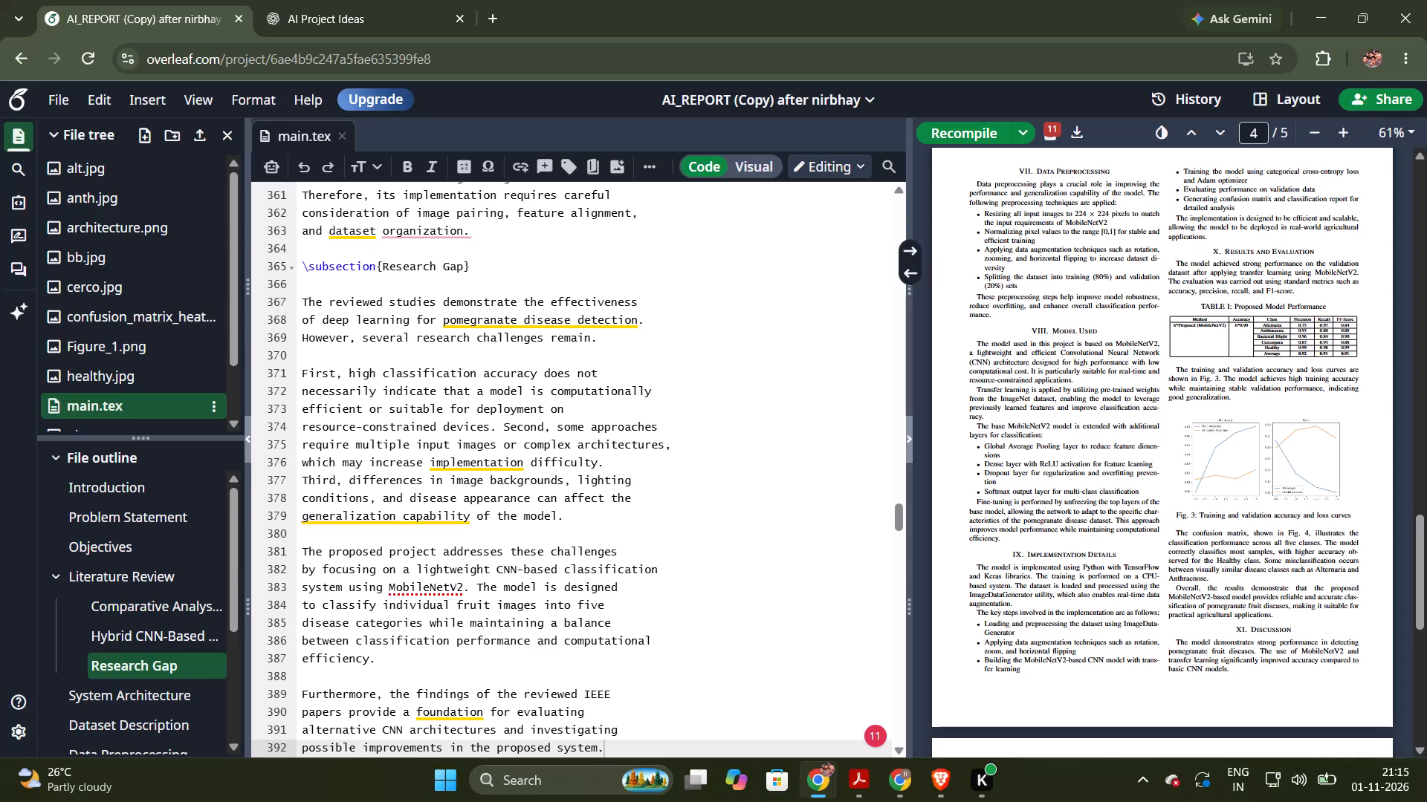
{"action": "scroll", "coordinate": [1073, 408], "scroll_direction": "right", "scroll_amount": 1}
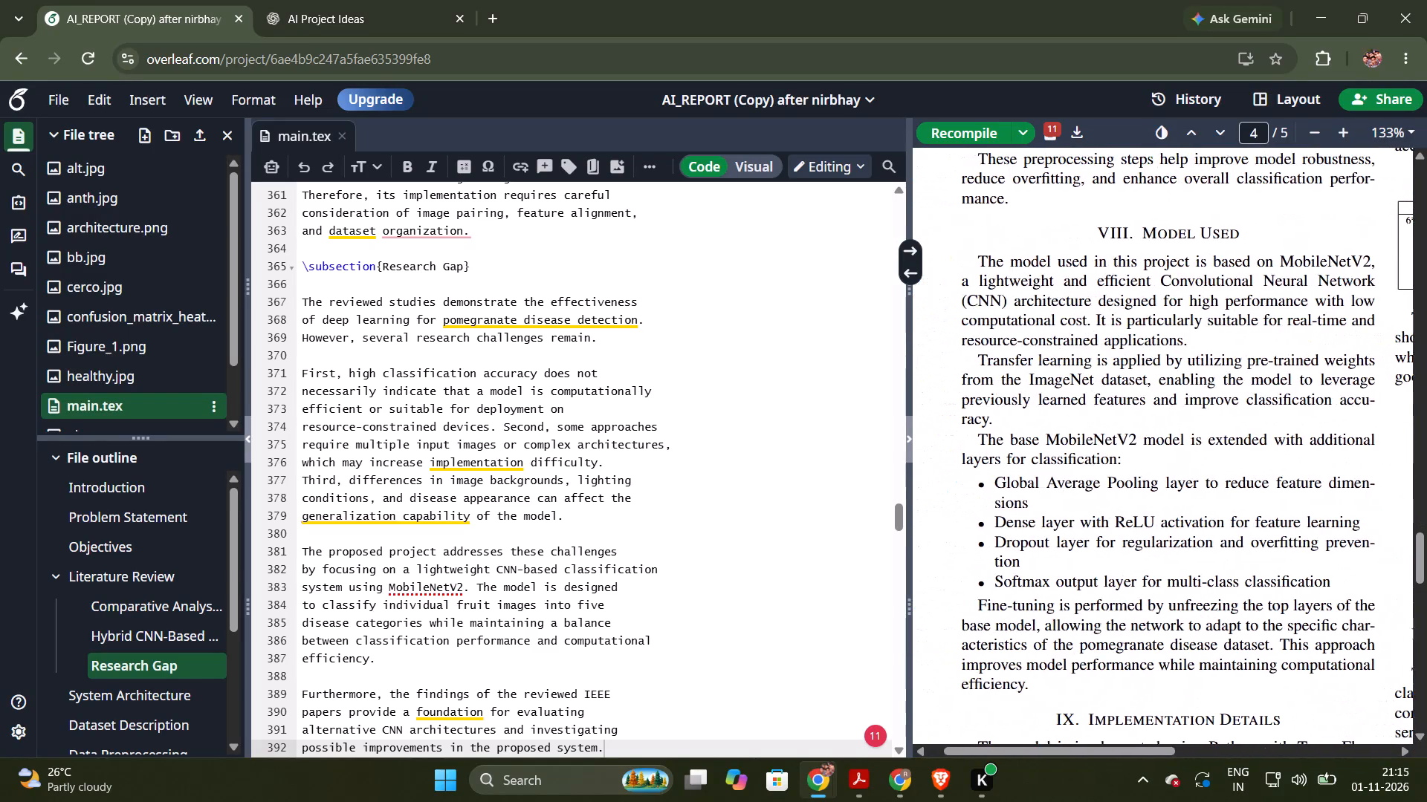
{"action": "scroll", "coordinate": [1073, 408], "scroll_direction": "right", "scroll_amount": 1}
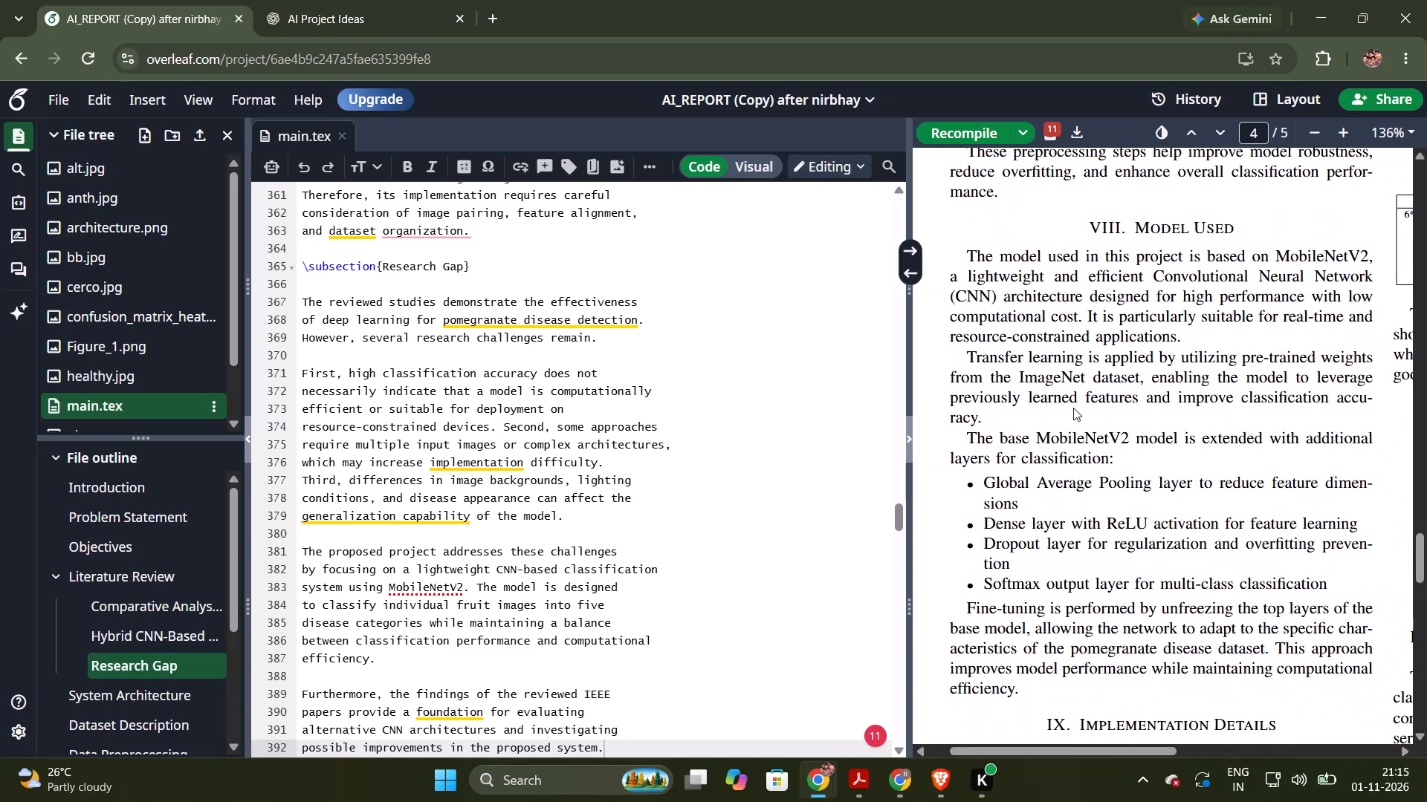
{"action": "scroll", "coordinate": [1107, 414], "scroll_direction": "left", "scroll_amount": 6}
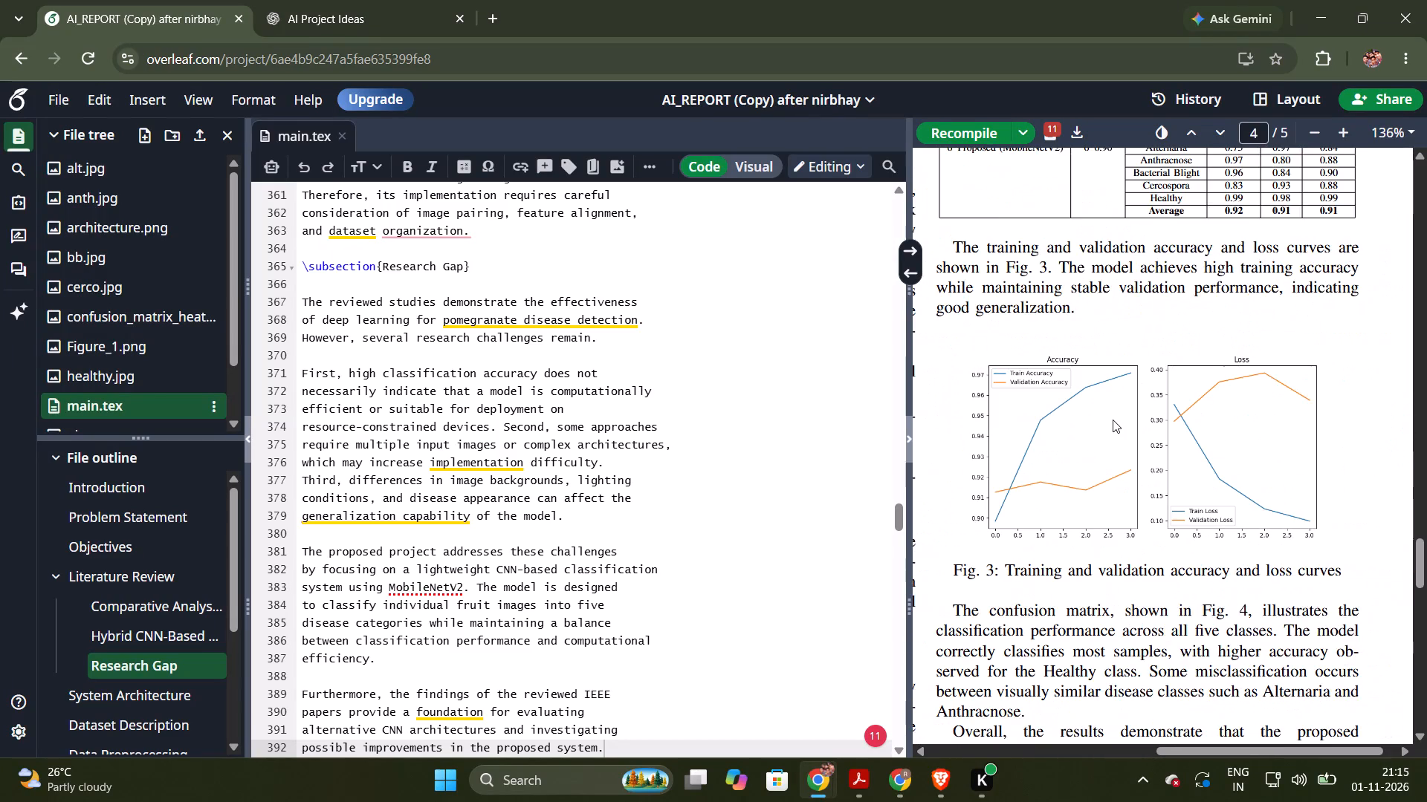
{"action": "scroll", "coordinate": [1113, 420], "scroll_direction": "left", "scroll_amount": 2}
{"action": "scroll", "coordinate": [1113, 420], "scroll_direction": "right", "scroll_amount": 1}
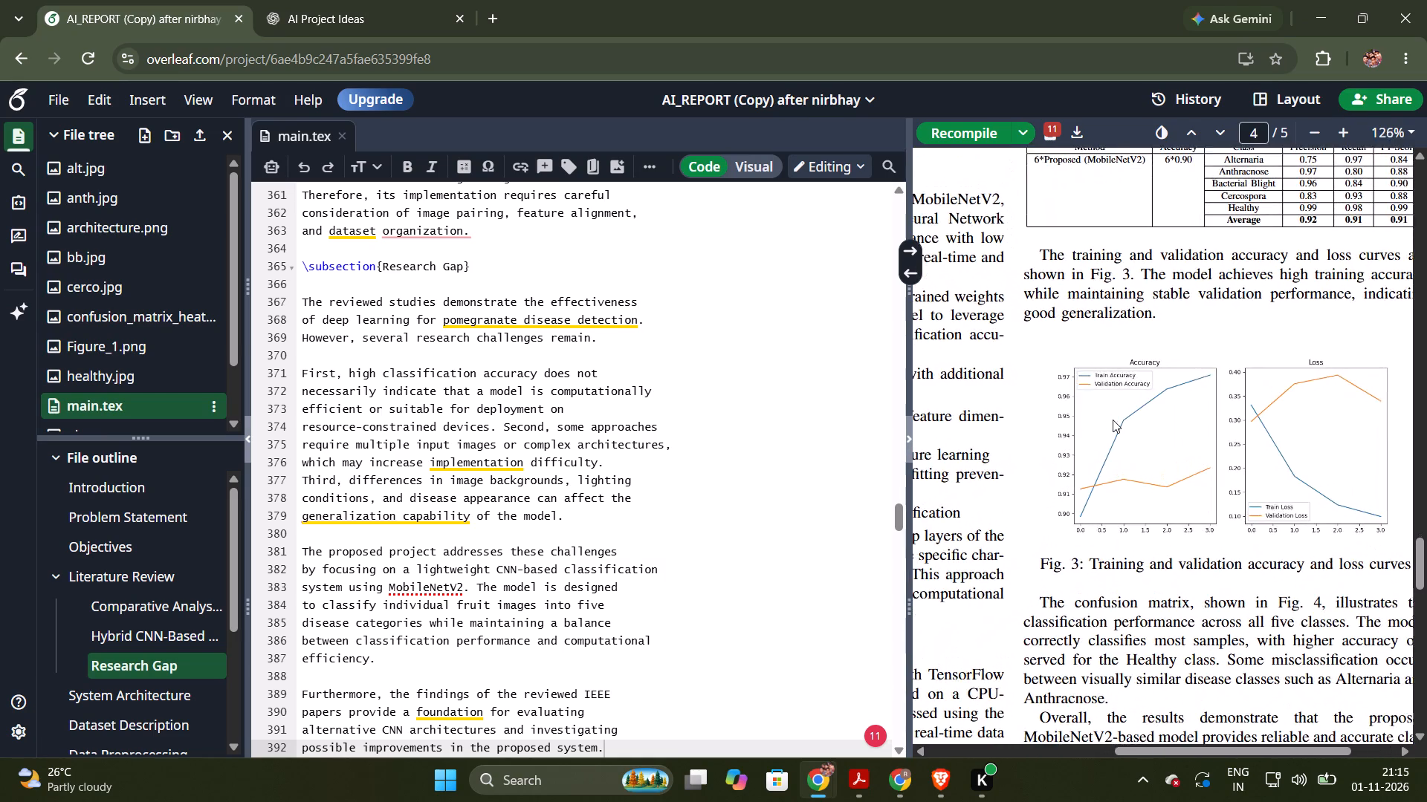
{"action": "scroll", "coordinate": [1113, 420], "scroll_direction": "down", "scroll_amount": 3}
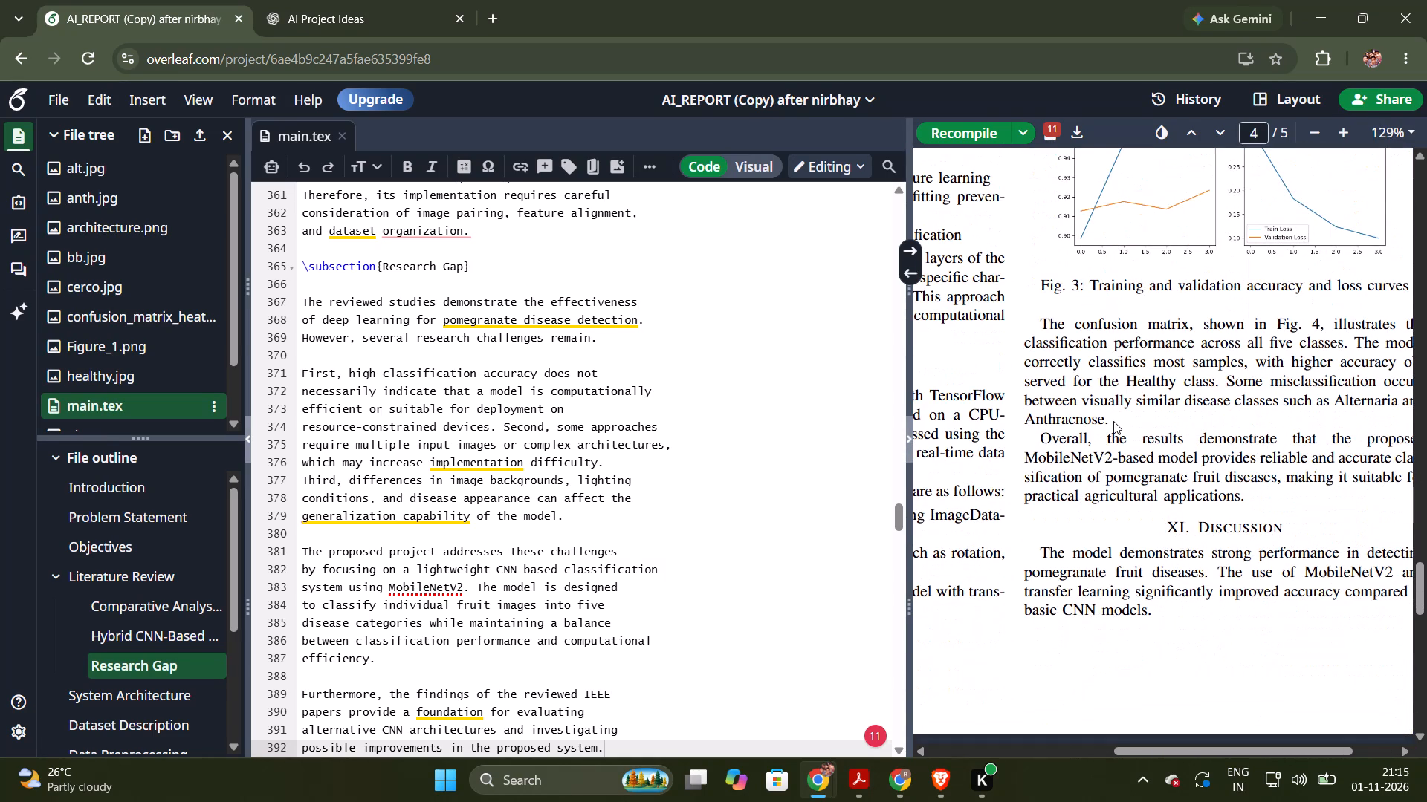
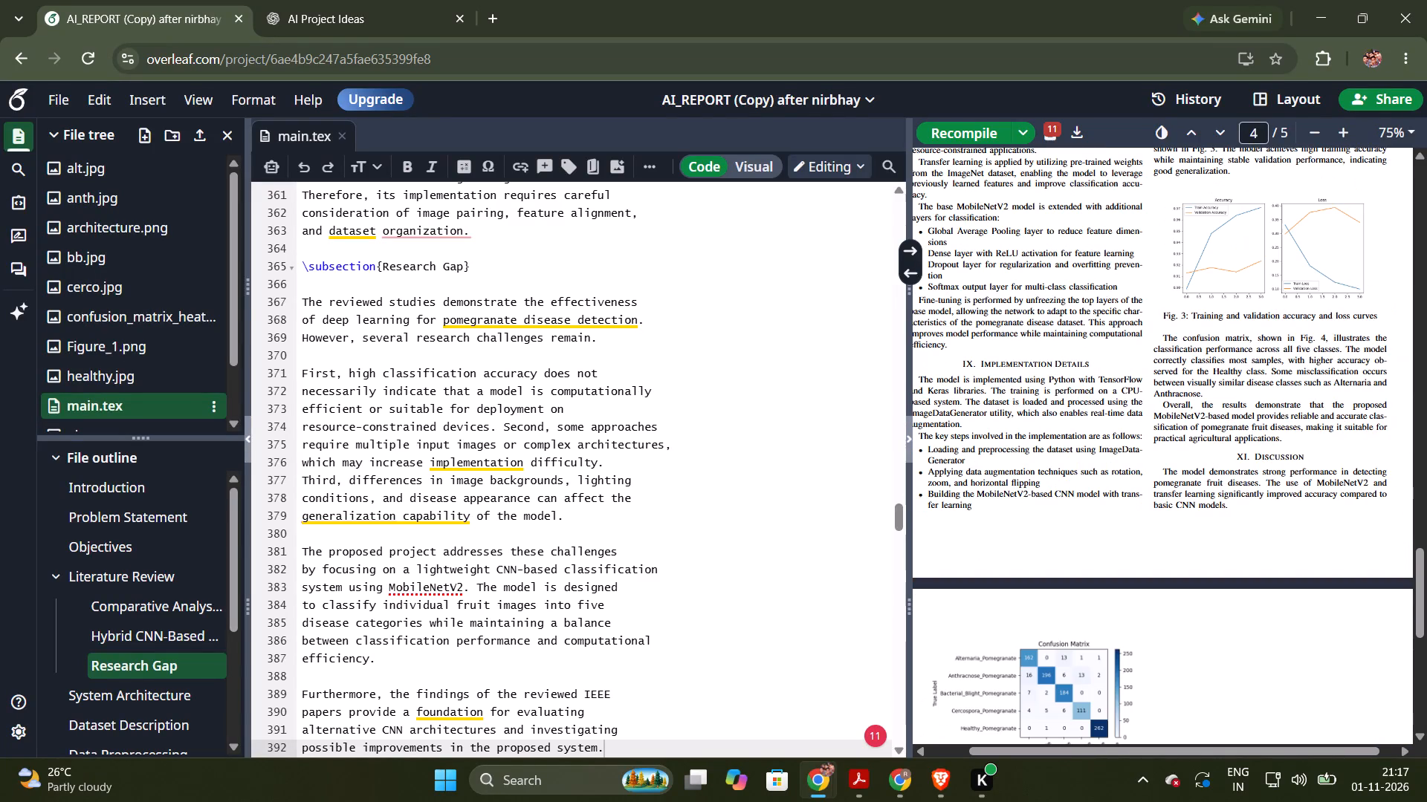
{"action": "scroll", "coordinate": [1168, 356], "scroll_direction": "right", "scroll_amount": 1}
{"action": "scroll", "coordinate": [1168, 356], "scroll_direction": "up", "scroll_amount": 2}
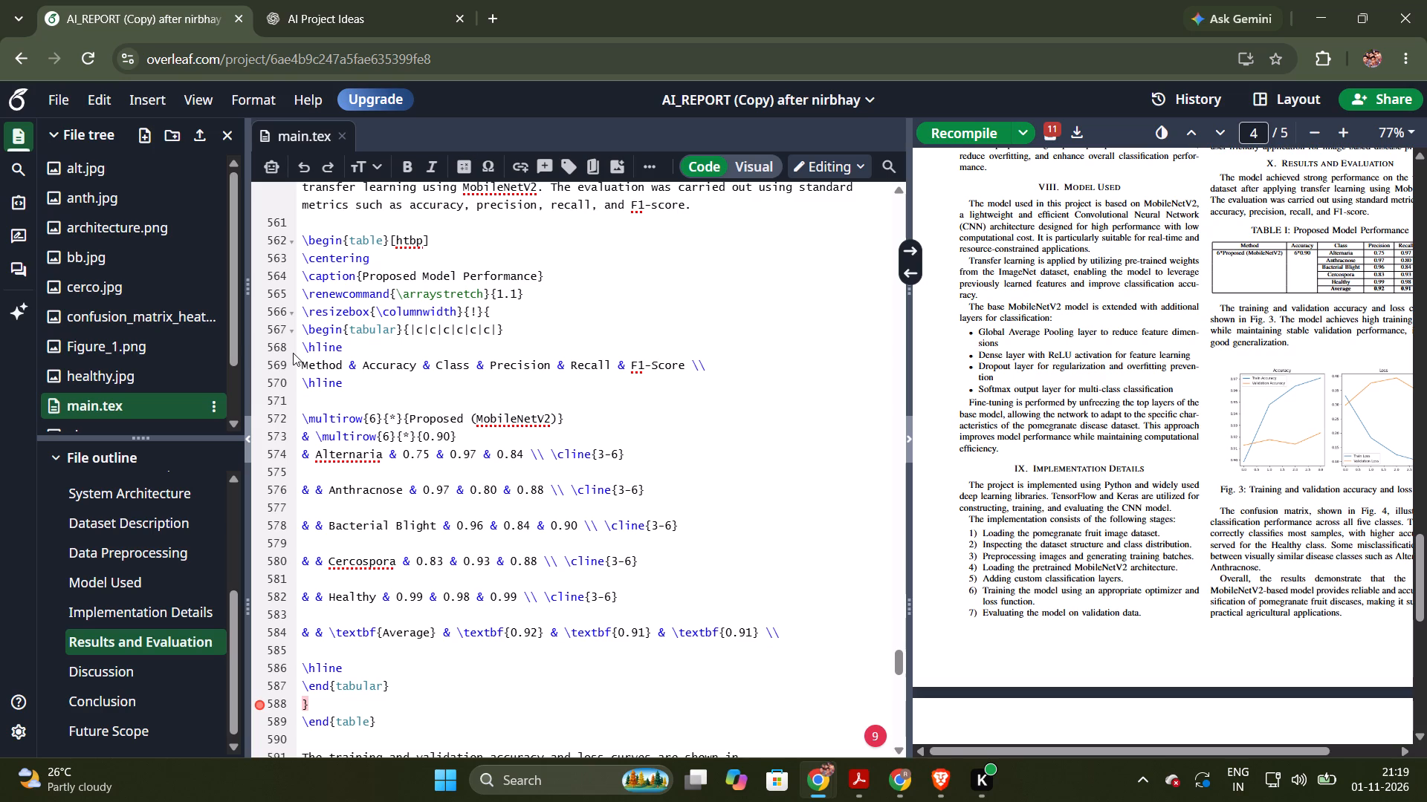
{"action": "scroll", "coordinate": [558, 298], "scroll_direction": "up", "scroll_amount": 6}
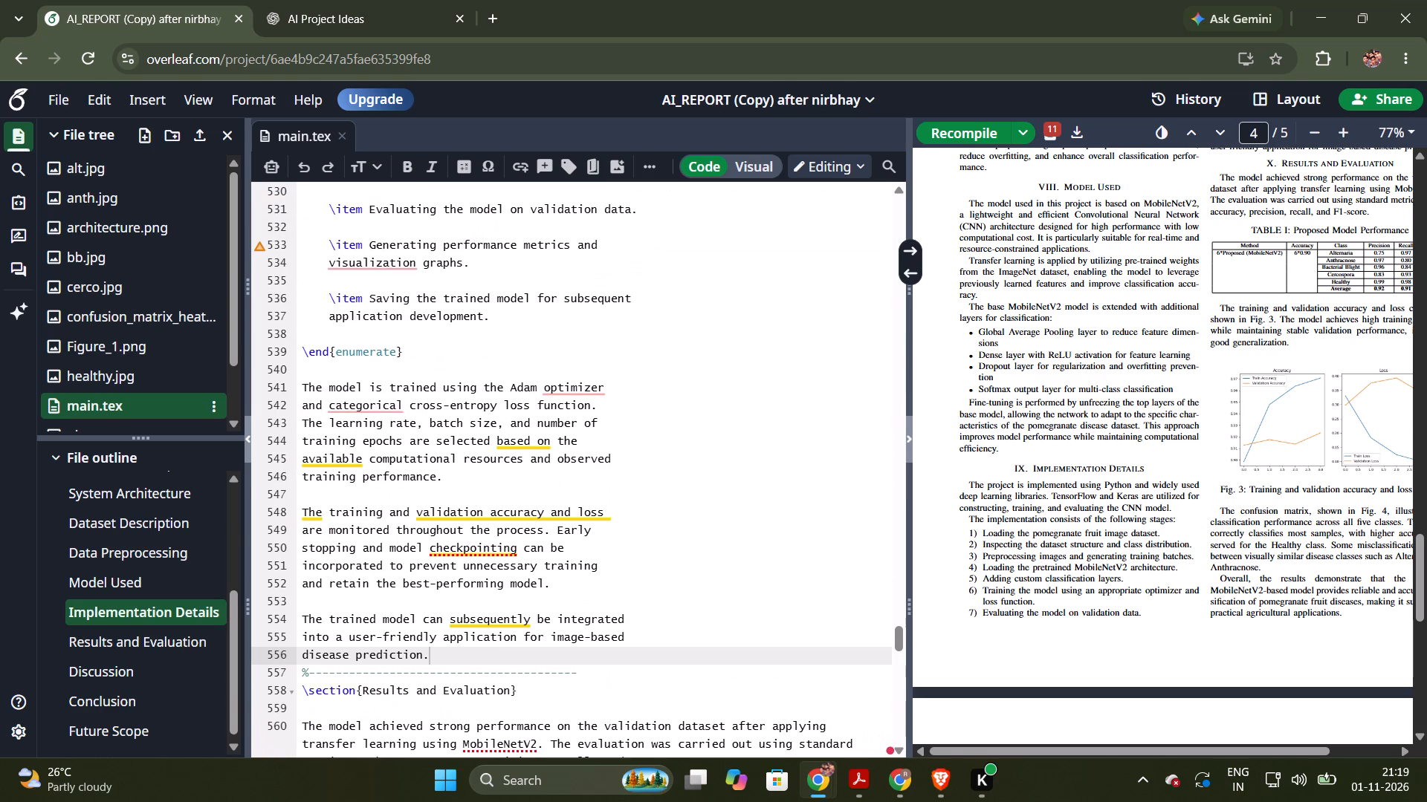
{"action": "scroll", "coordinate": [559, 298], "scroll_direction": "down", "scroll_amount": 7}
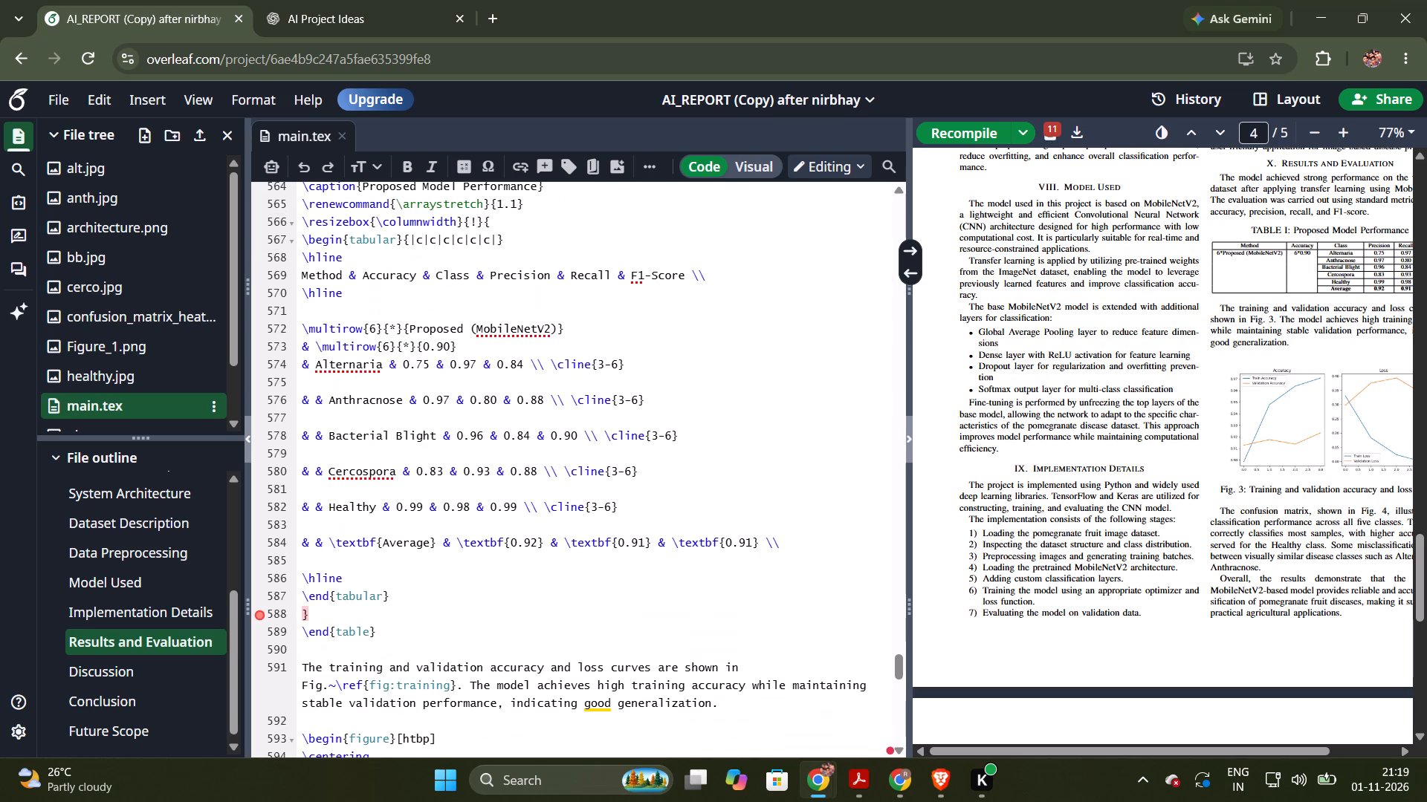
{"action": "scroll", "coordinate": [561, 299], "scroll_direction": "down", "scroll_amount": 4}
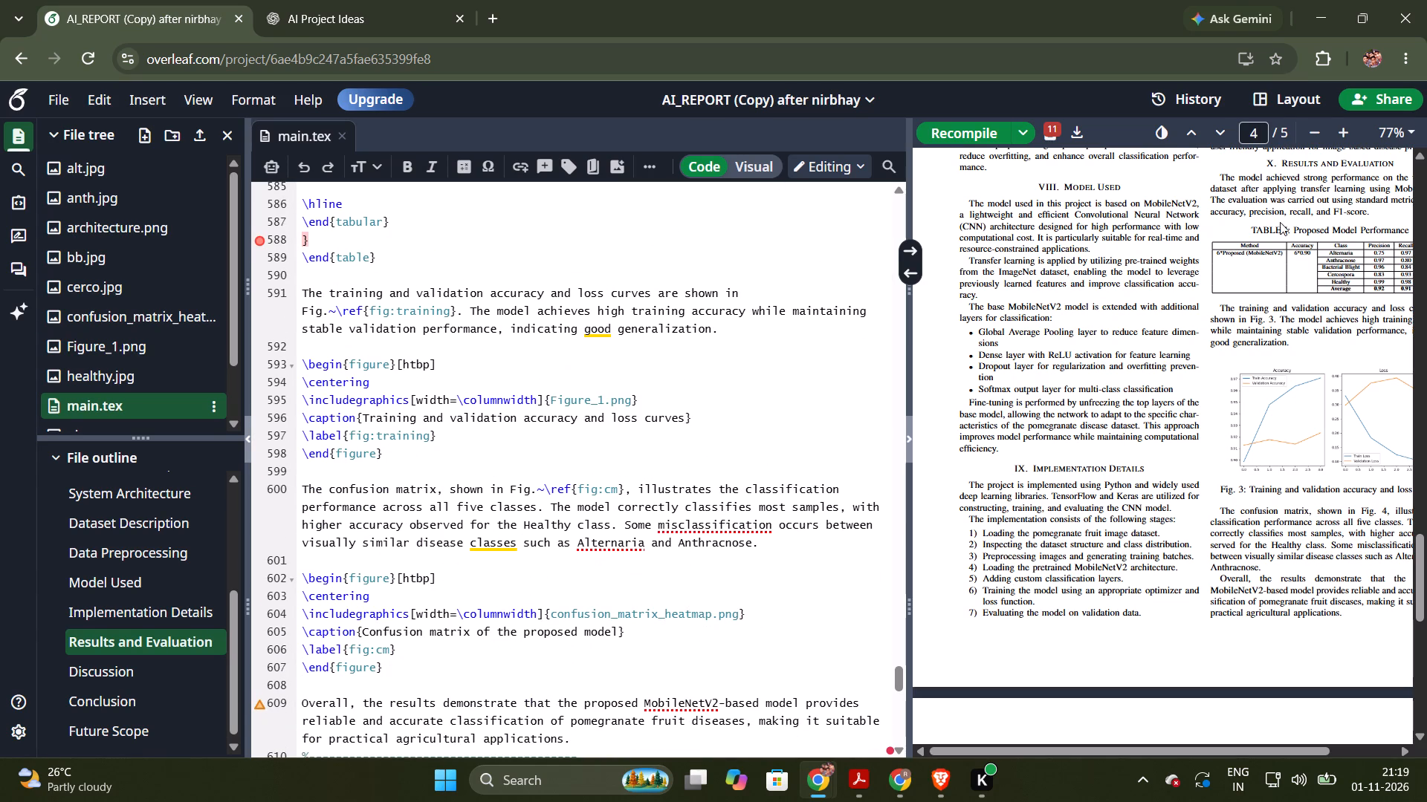
Paste the copied Results and Evaluation code below the existing results text, just above the Discussion section, and recompile the report.
{"action": "scroll", "coordinate": [463, 238], "scroll_direction": "down", "scroll_amount": 4}
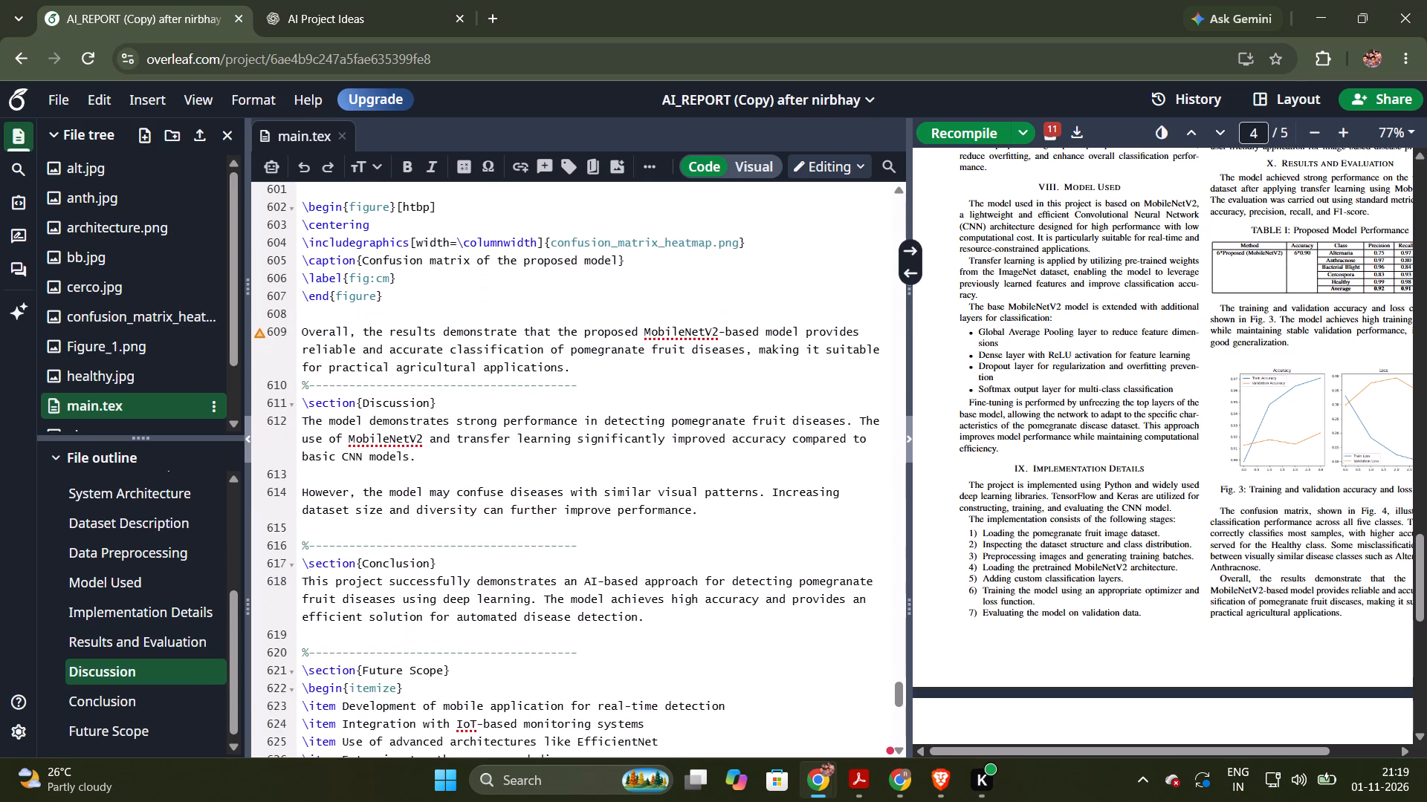
{"action": "left_click", "coordinate": [589, 382]}
{"action": "key", "text": "Return"}
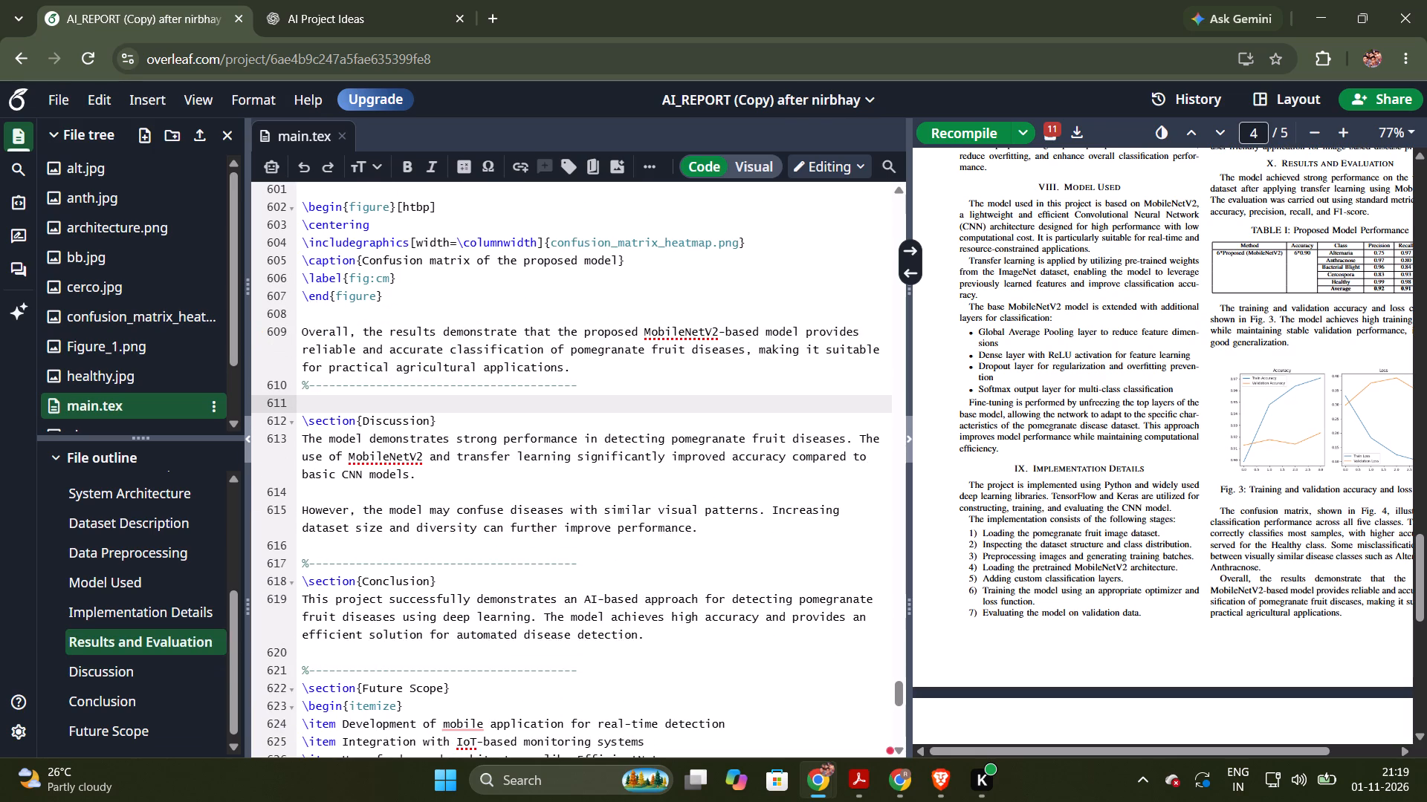
{"action": "key", "text": "ctrl+v"}
{"action": "left_click", "coordinate": [983, 135]}
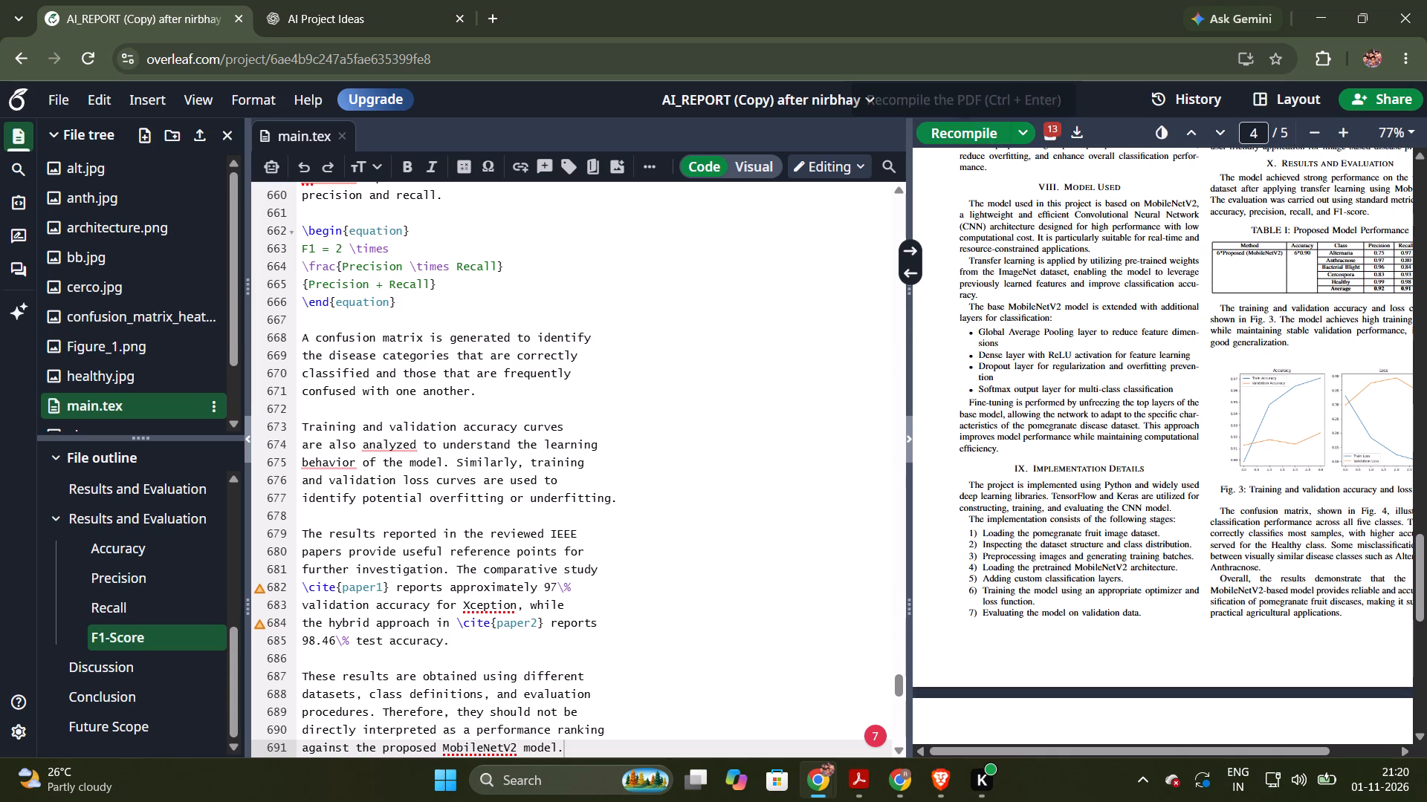
Check the PDF's page 5, covering the confusion matrix, the pasted Results and Evaluation metrics and equations, and the closing sections.
{"action": "scroll", "coordinate": [1301, 342], "scroll_direction": "down", "scroll_amount": 6}
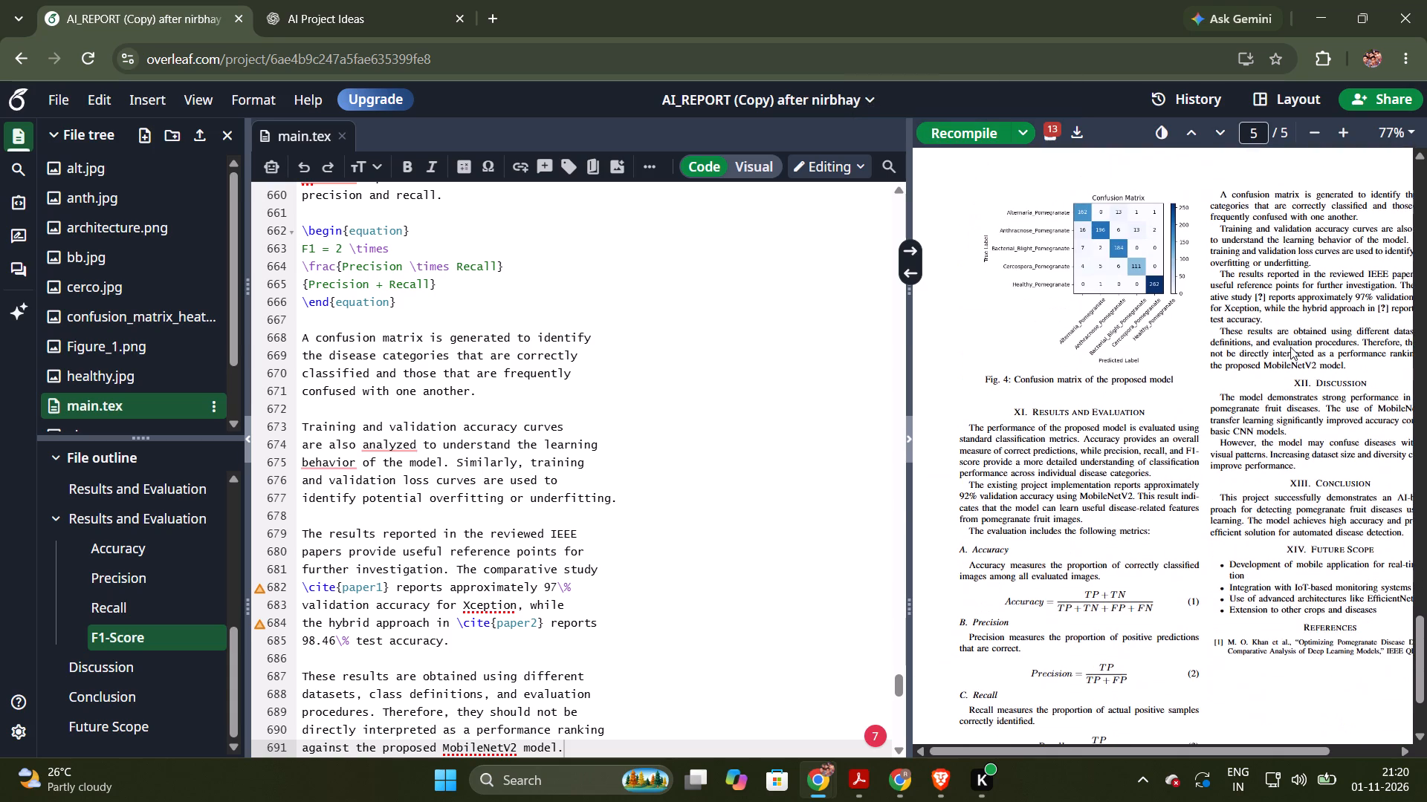
{"action": "scroll", "coordinate": [1290, 347], "scroll_direction": "down", "scroll_amount": 1}
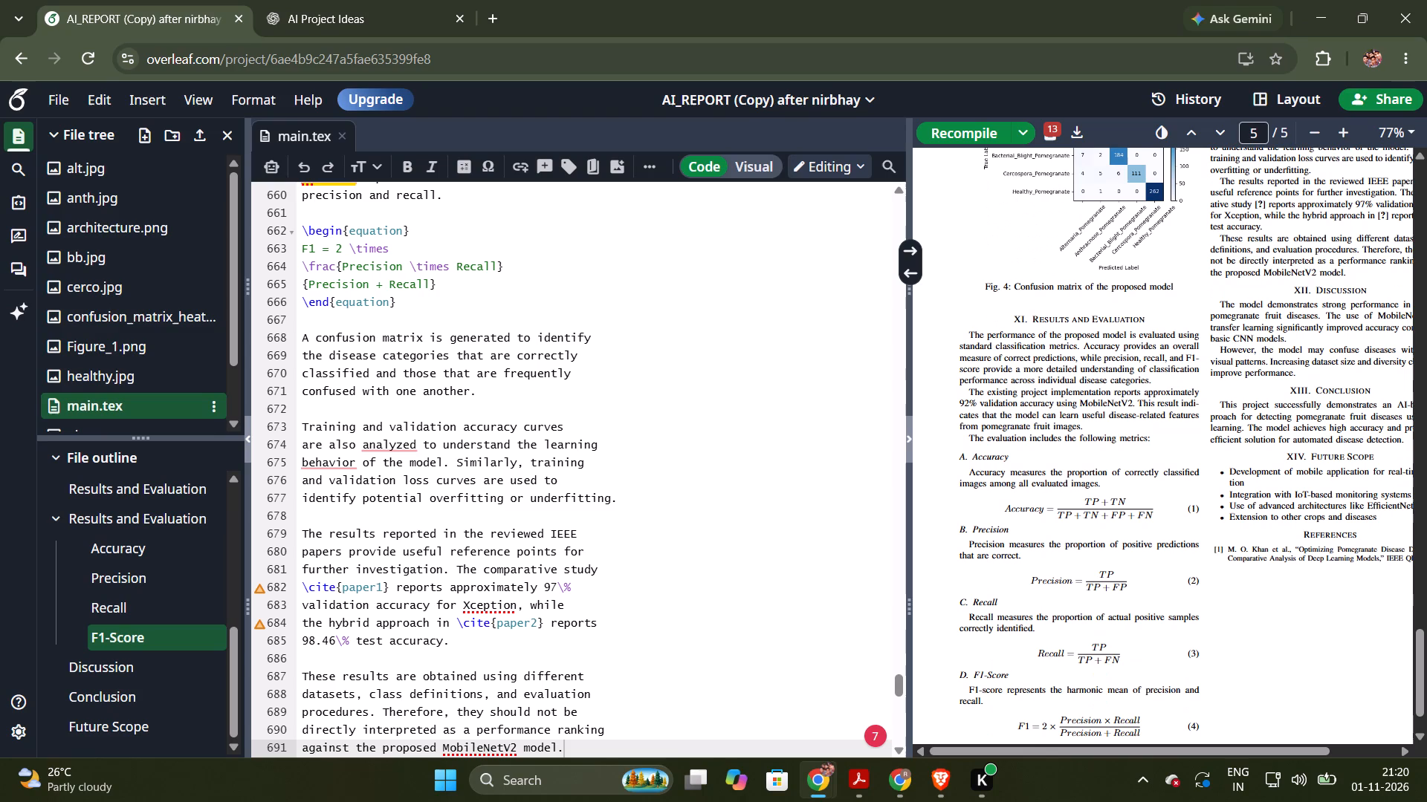
{"action": "scroll", "coordinate": [1176, 469], "scroll_direction": "down", "scroll_amount": 3}
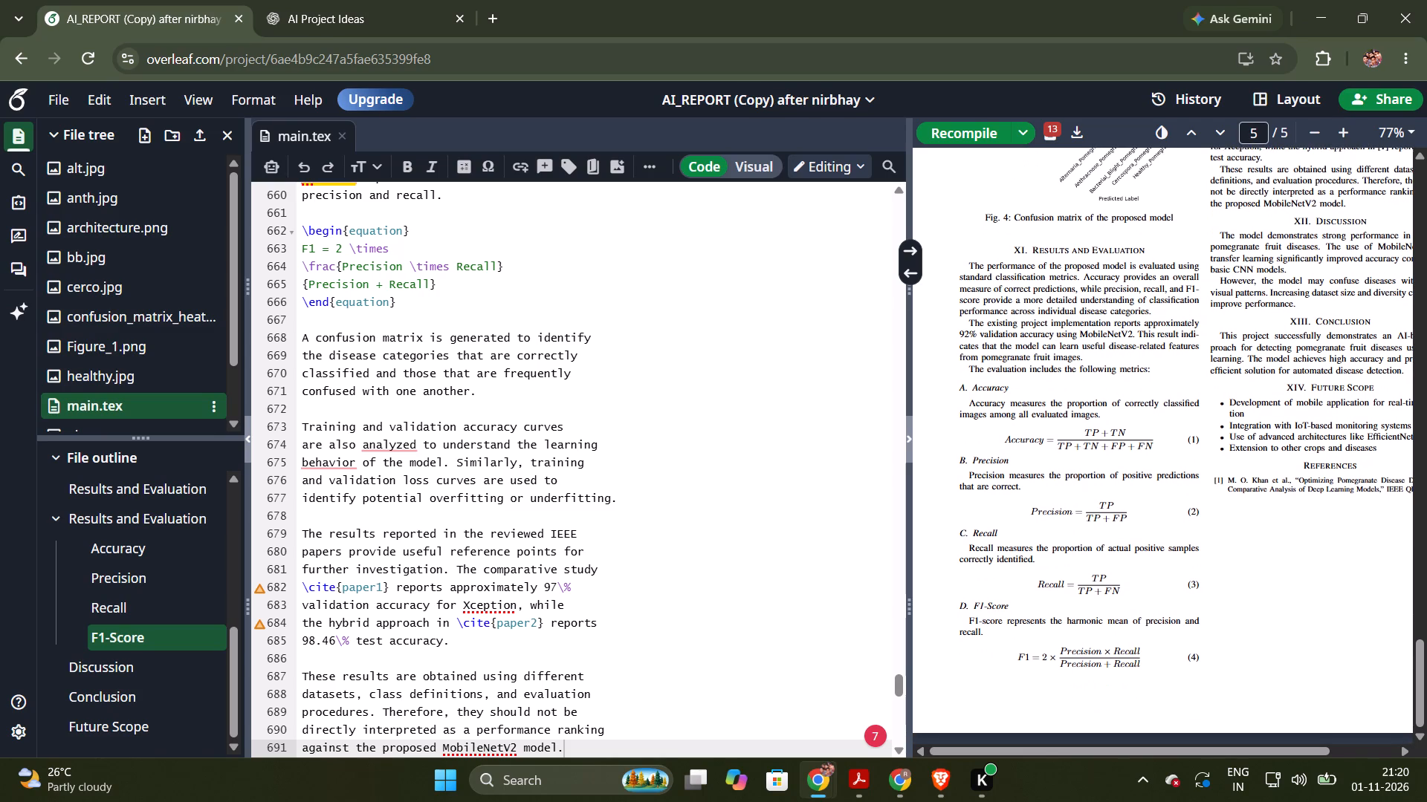
{"action": "scroll", "coordinate": [1176, 469], "scroll_direction": "left", "scroll_amount": 2}
{"action": "scroll", "coordinate": [1176, 469], "scroll_direction": "up", "scroll_amount": 1}
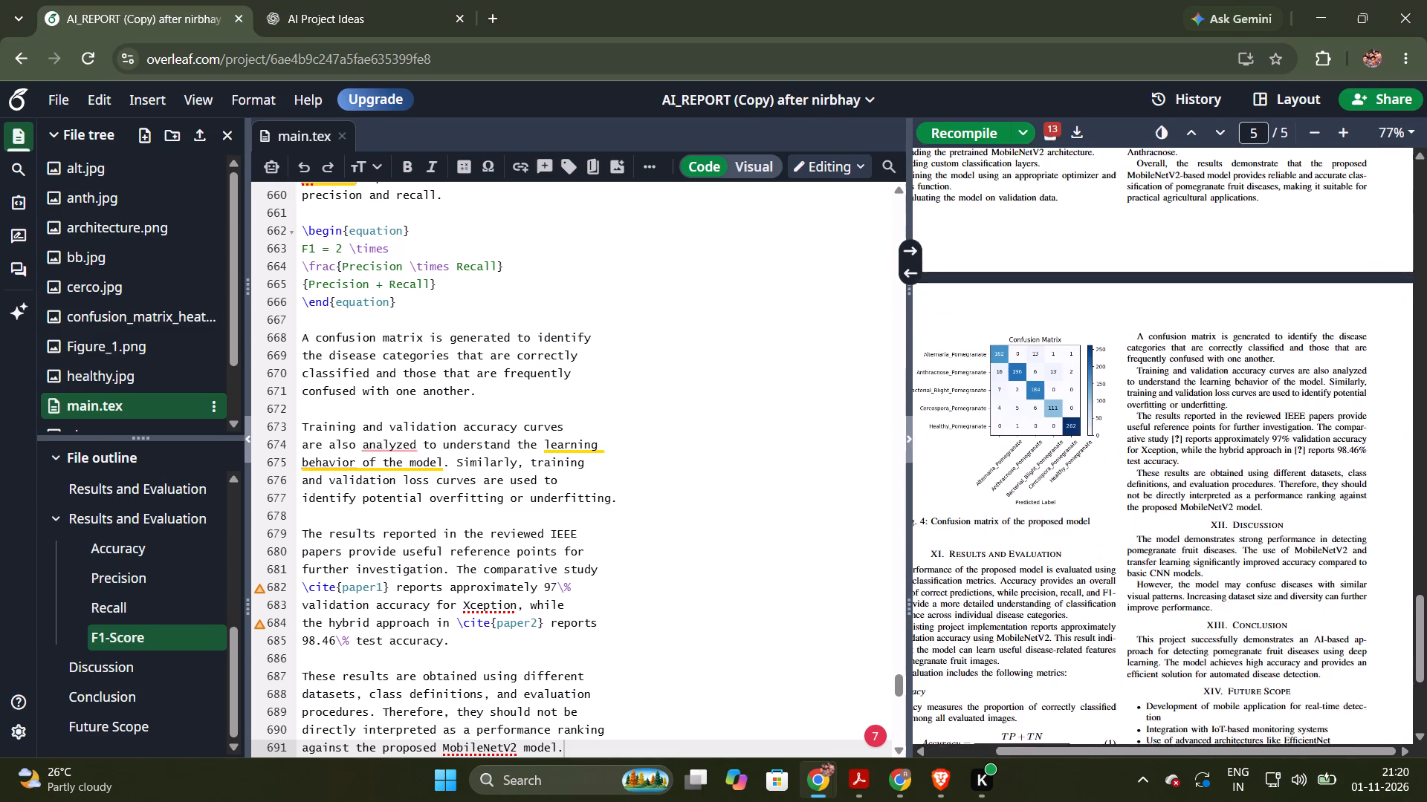
{"action": "scroll", "coordinate": [1176, 469], "scroll_direction": "up", "scroll_amount": 3}
{"action": "scroll", "coordinate": [1176, 469], "scroll_direction": "down", "scroll_amount": 1}
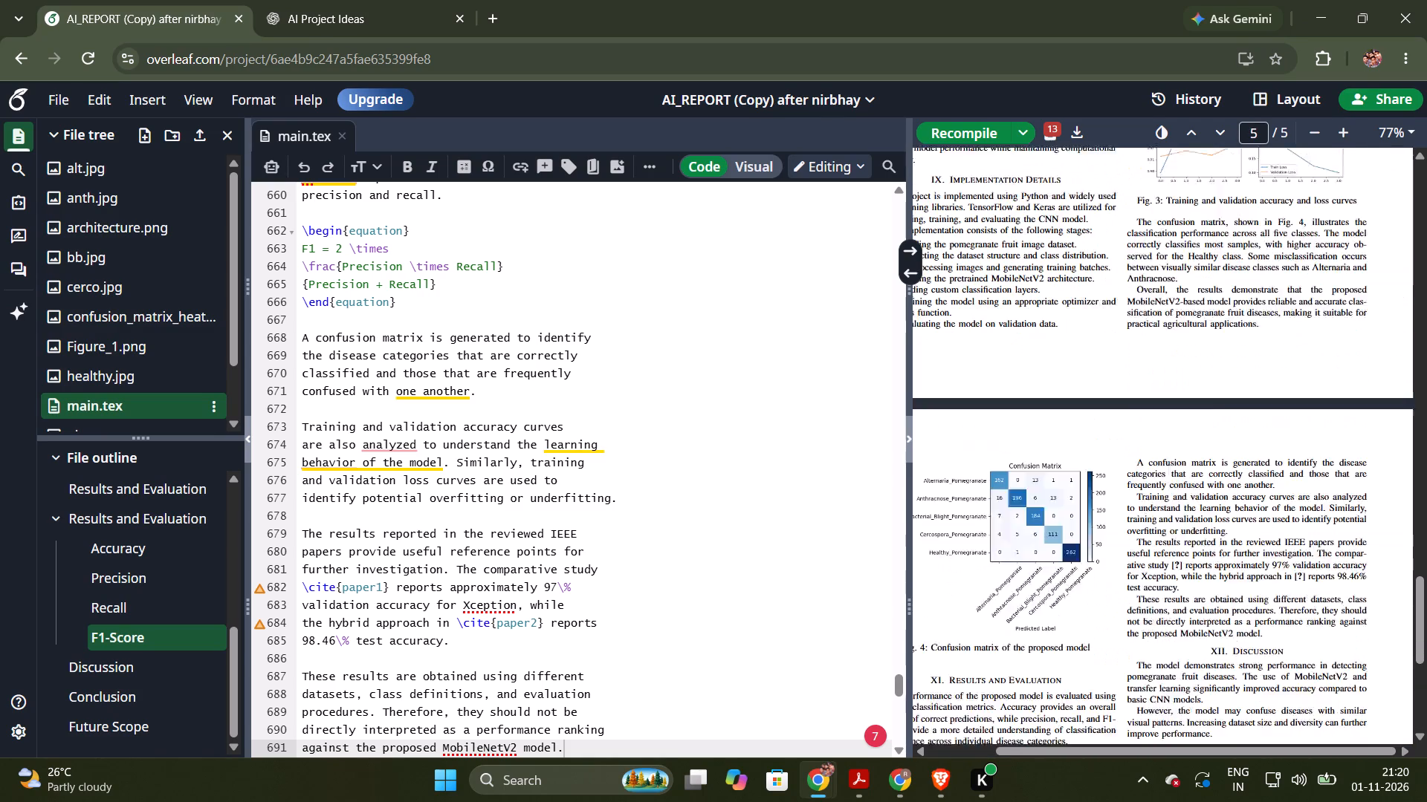
{"action": "scroll", "coordinate": [1176, 469], "scroll_direction": "down", "scroll_amount": 3}
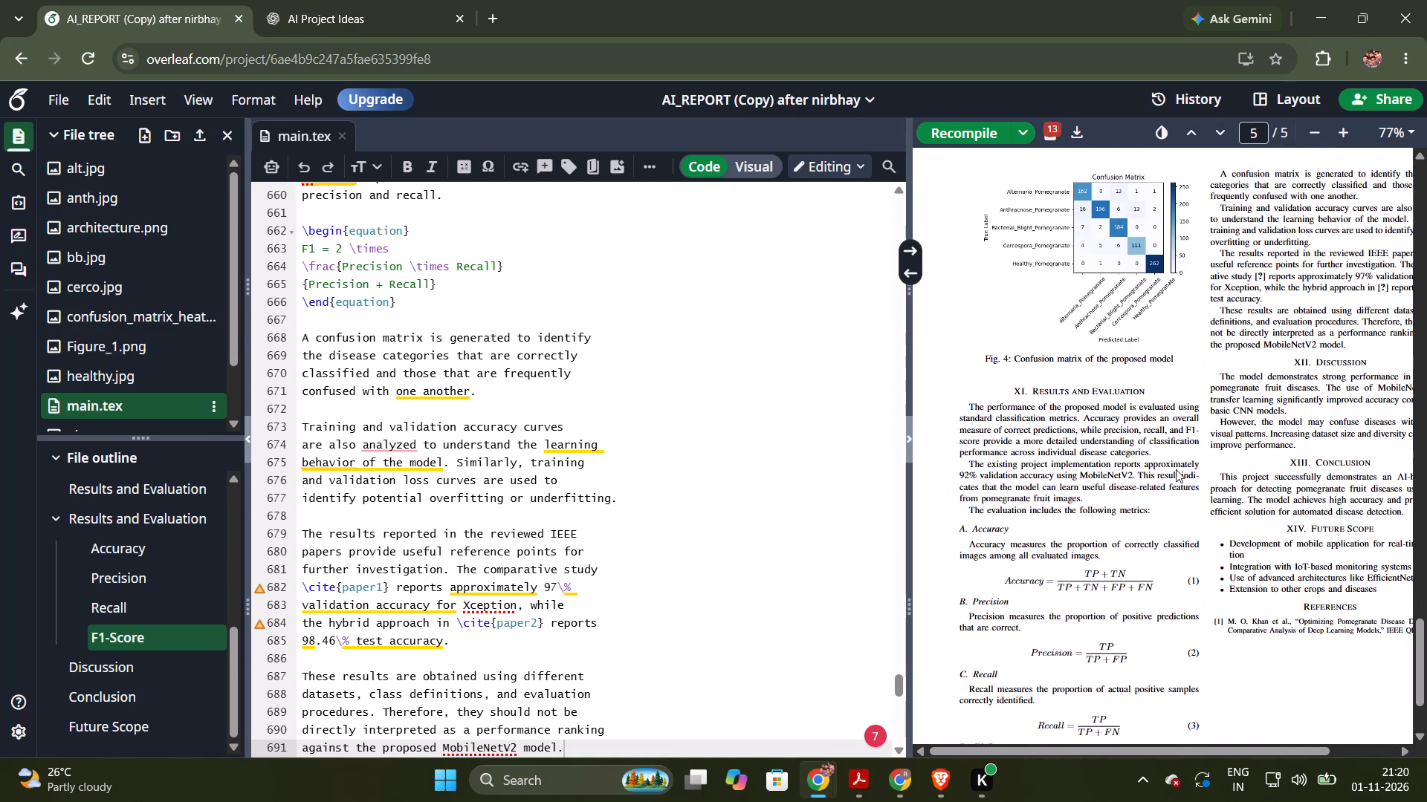
{"action": "scroll", "coordinate": [1176, 469], "scroll_direction": "down", "scroll_amount": 3}
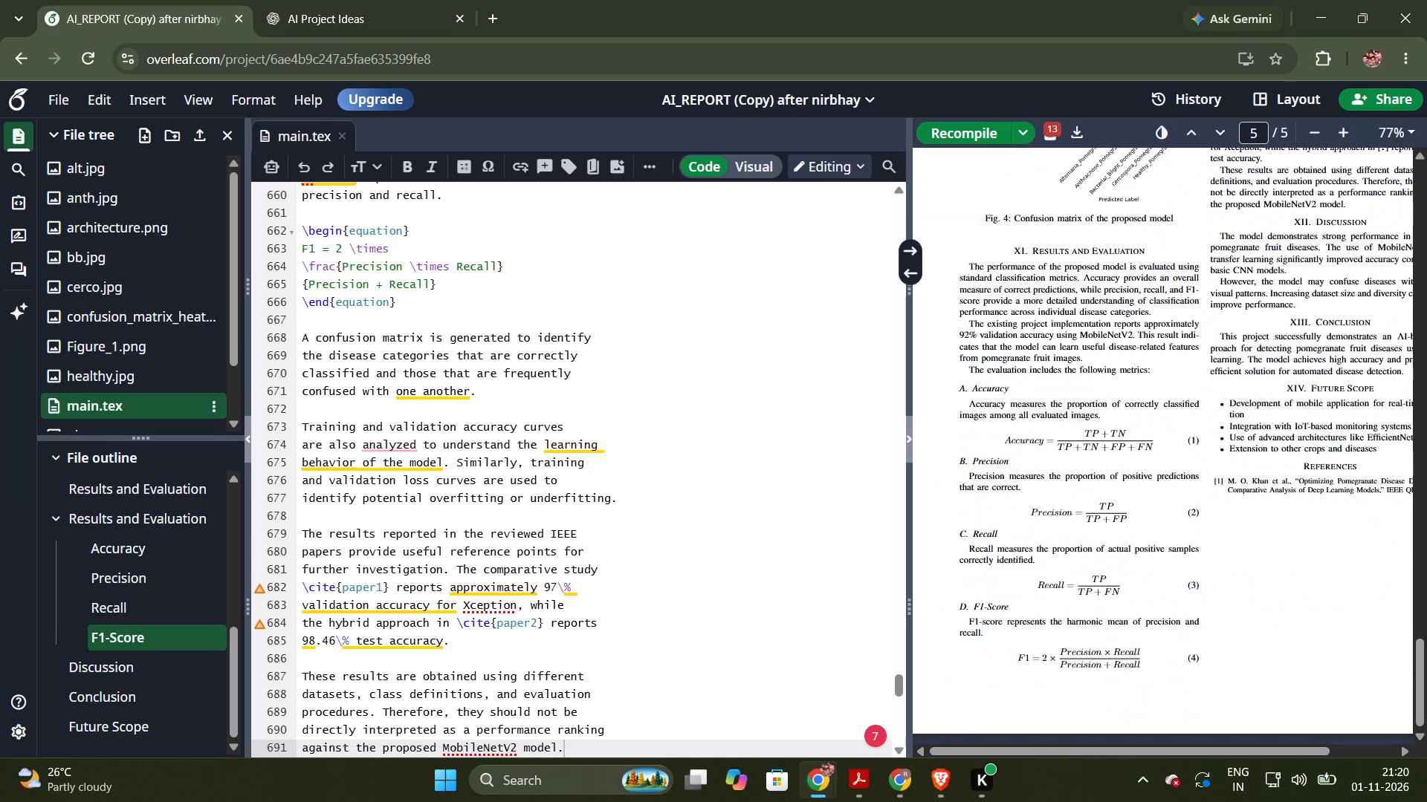
{"action": "scroll", "coordinate": [1176, 469], "scroll_direction": "down", "scroll_amount": 1}
{"action": "scroll", "coordinate": [1176, 469], "scroll_direction": "left", "scroll_amount": 2}
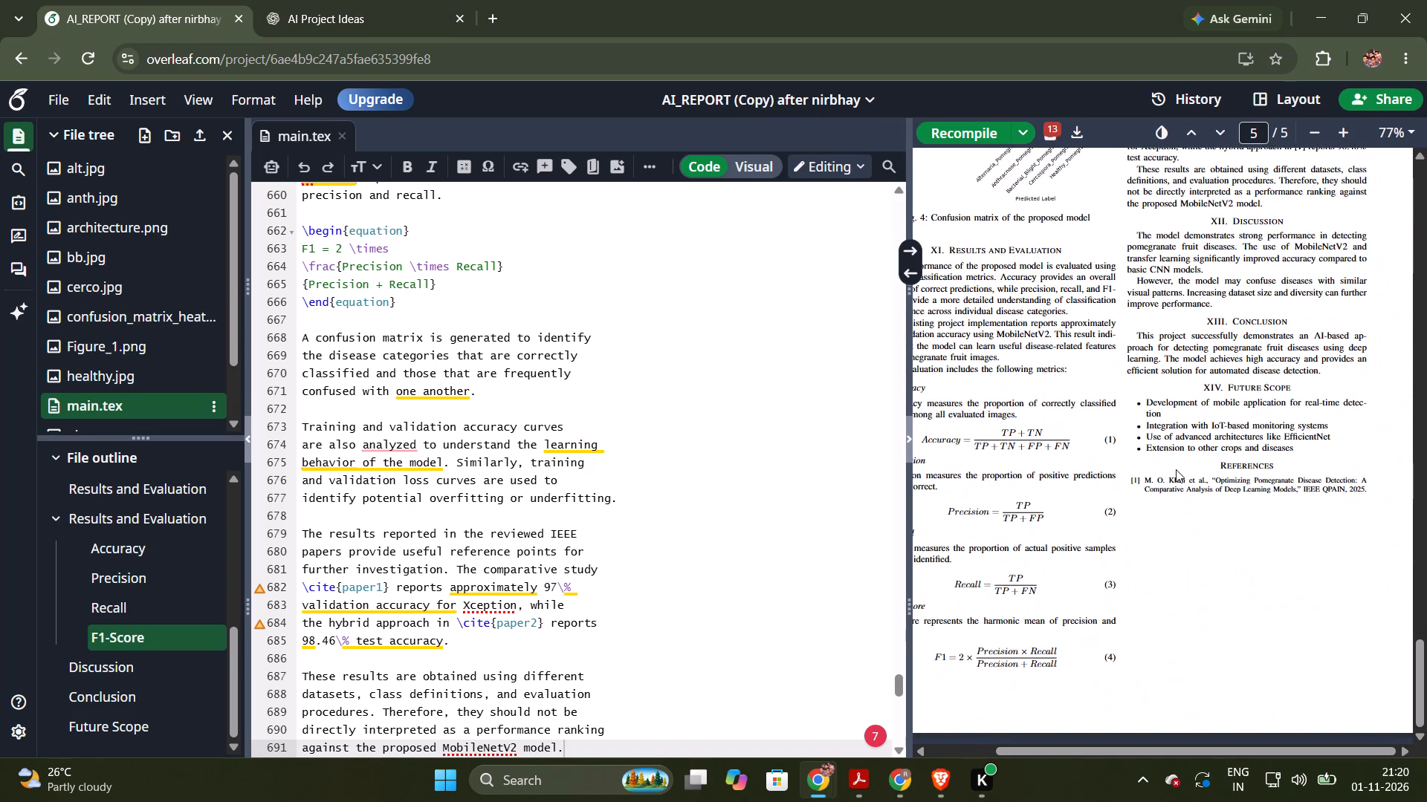
{"action": "scroll", "coordinate": [1176, 469], "scroll_direction": "right", "scroll_amount": 3}
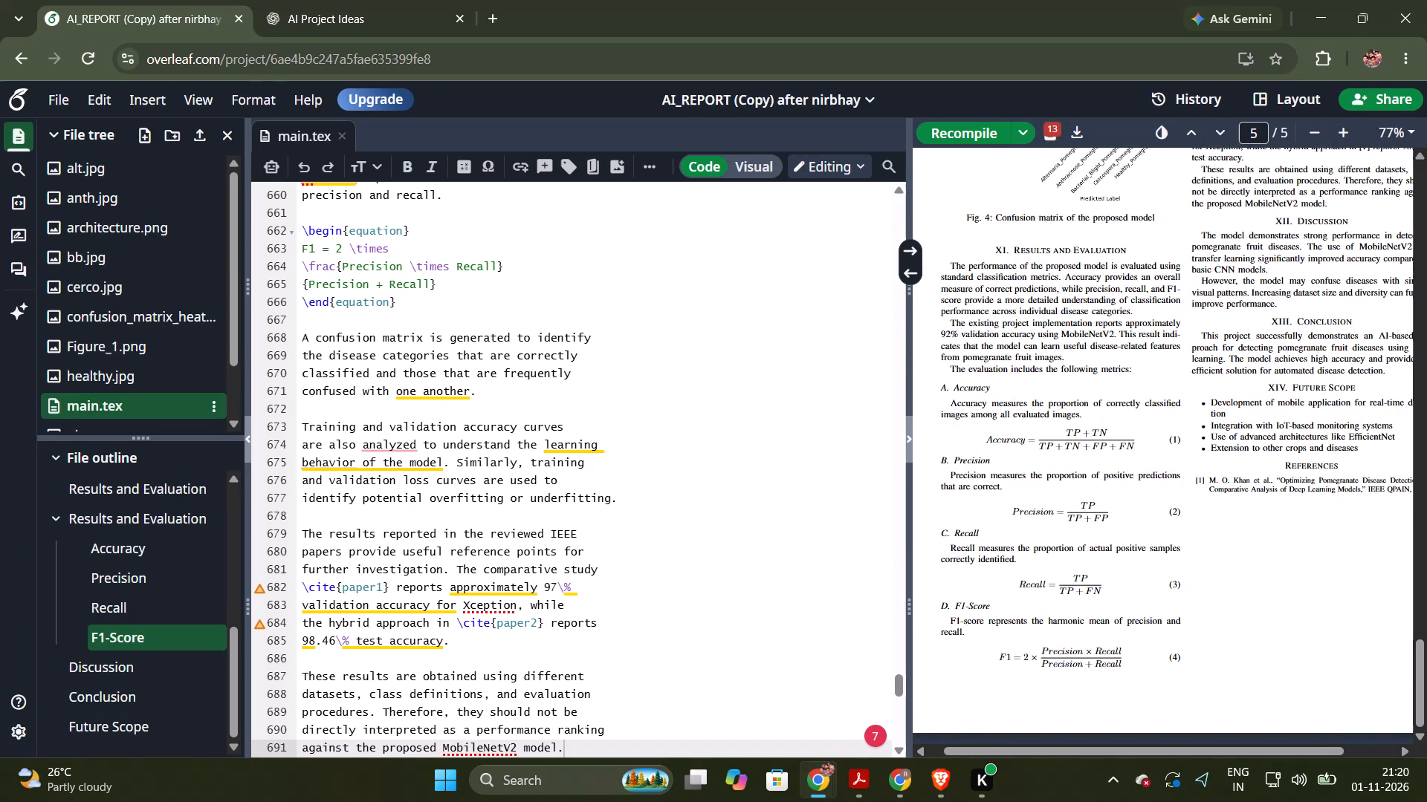
Review the PDF's pages 3 and 4, from the architecture diagram and sample disease images to the original Results and Evaluation table and curves.
{"action": "scroll", "coordinate": [1176, 469], "scroll_direction": "up", "scroll_amount": 9}
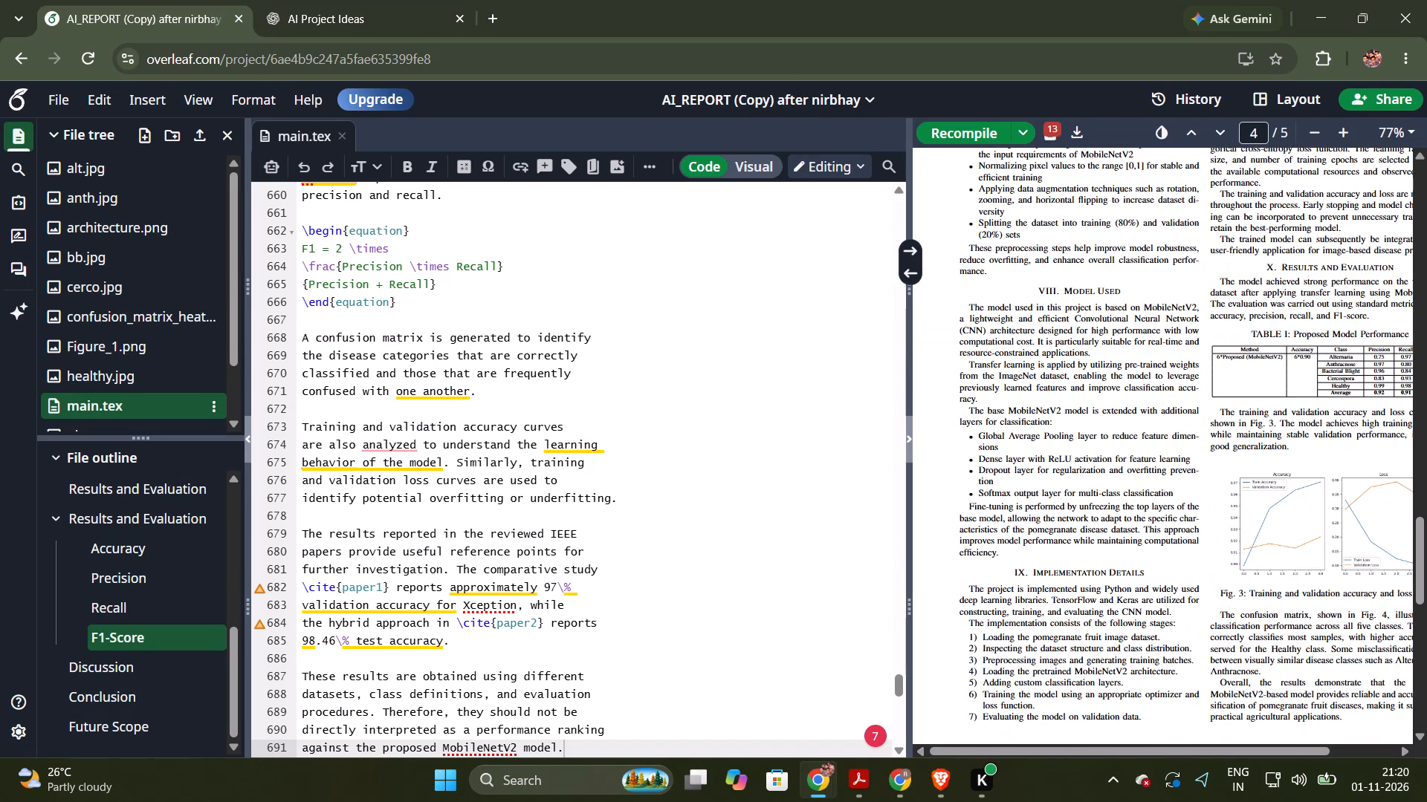
{"action": "scroll", "coordinate": [1176, 469], "scroll_direction": "up", "scroll_amount": 10}
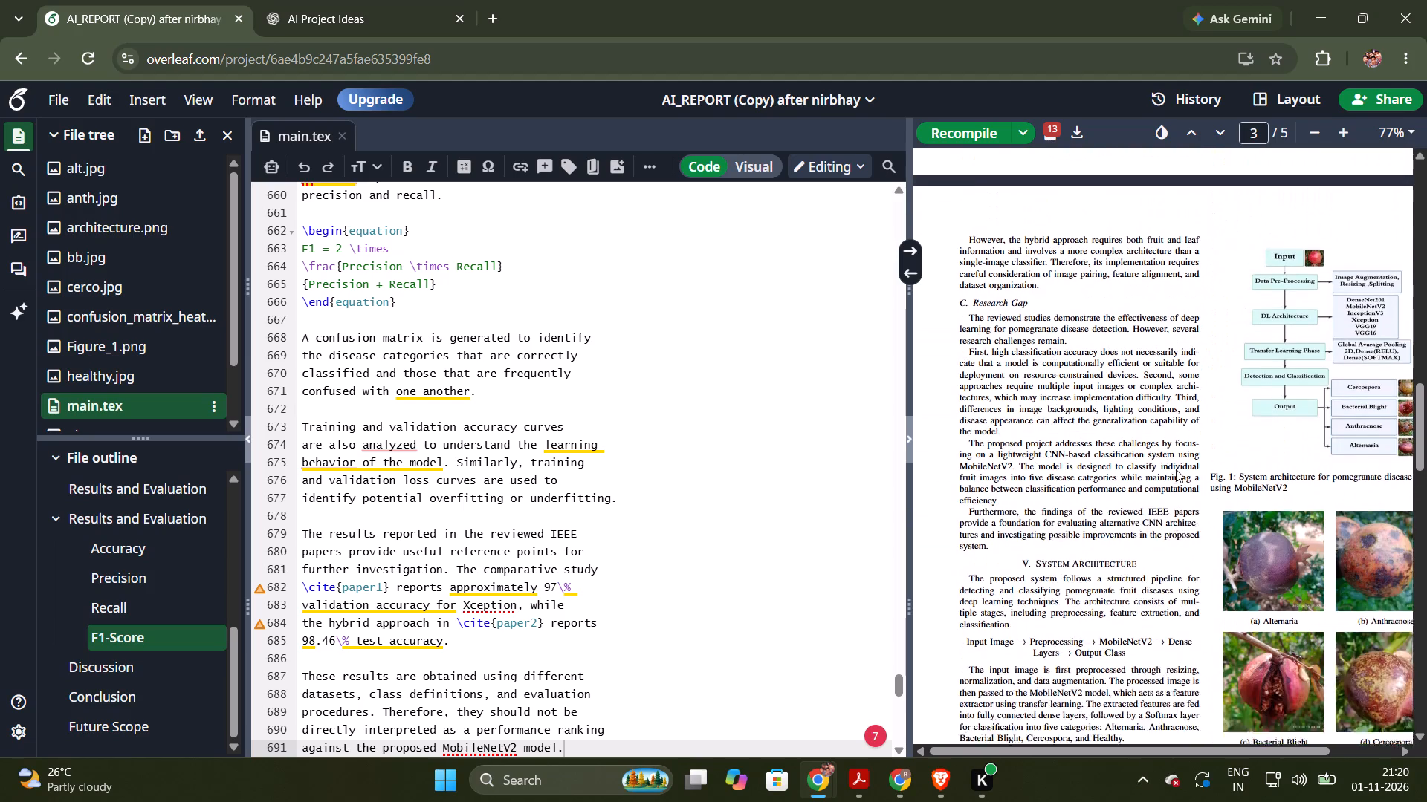
{"action": "scroll", "coordinate": [1176, 469], "scroll_direction": "left", "scroll_amount": 1}
{"action": "scroll", "coordinate": [1176, 469], "scroll_direction": "down", "scroll_amount": 1}
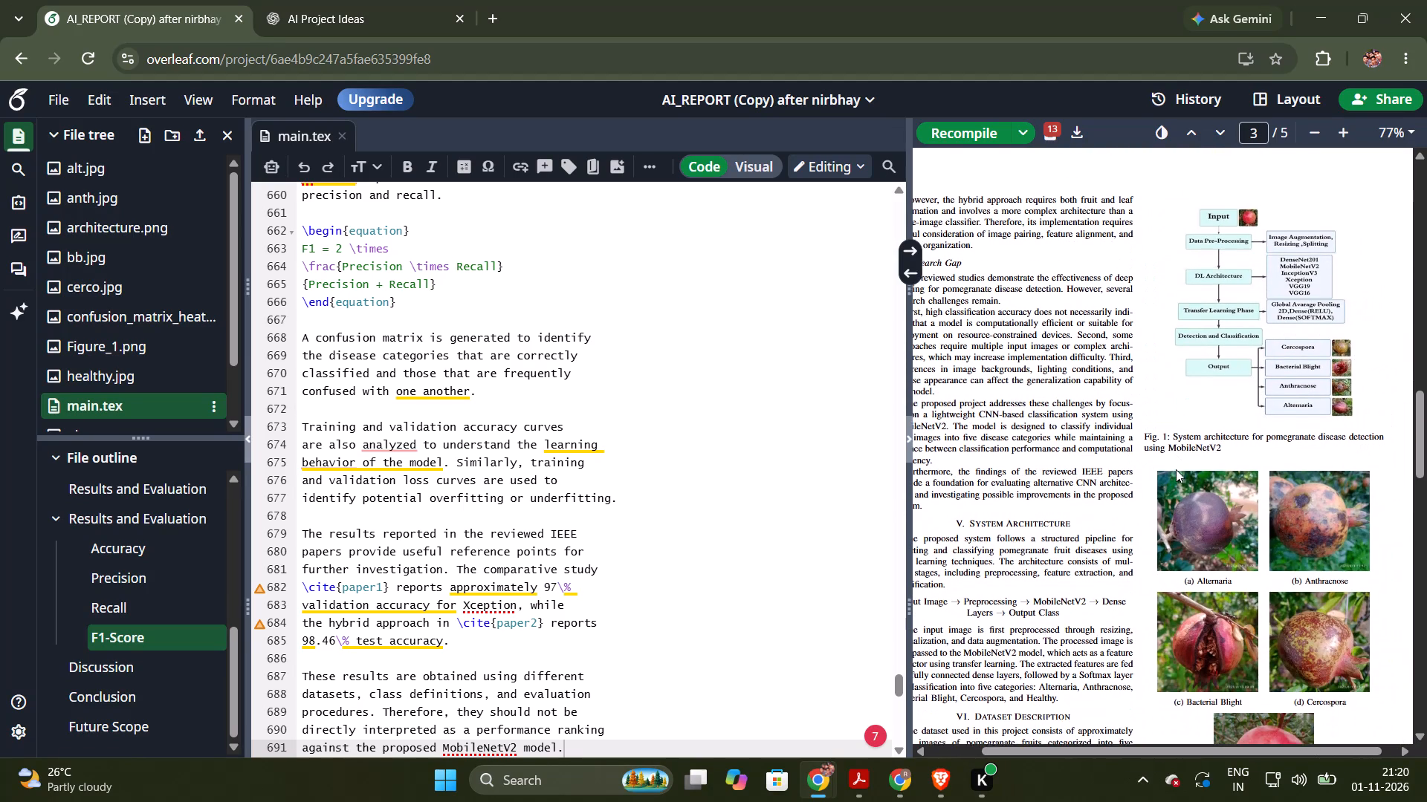
{"action": "scroll", "coordinate": [1176, 469], "scroll_direction": "down", "scroll_amount": 1}
{"action": "scroll", "coordinate": [1176, 469], "scroll_direction": "right", "scroll_amount": 1}
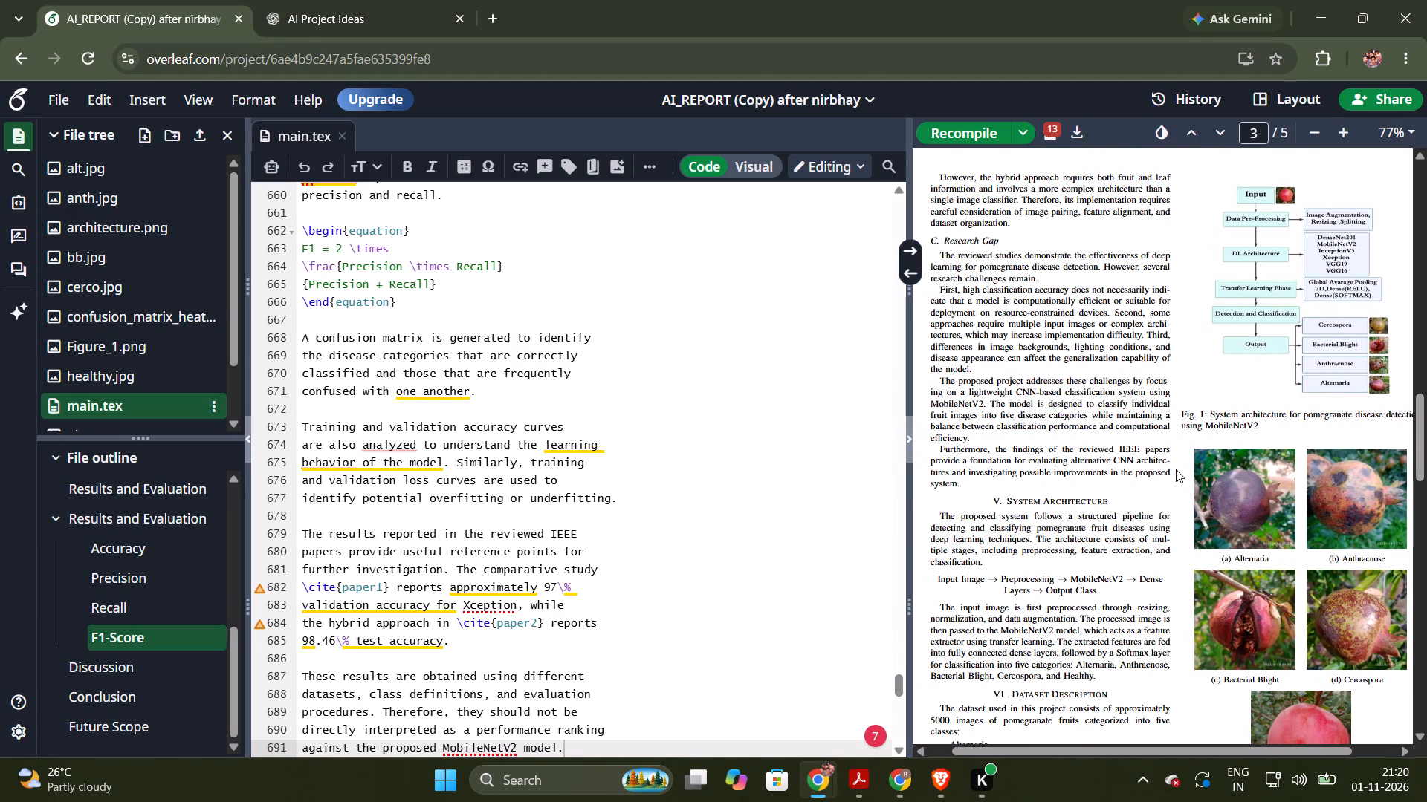
{"action": "scroll", "coordinate": [1176, 469], "scroll_direction": "left", "scroll_amount": 1}
{"action": "scroll", "coordinate": [1176, 469], "scroll_direction": "down", "scroll_amount": 3}
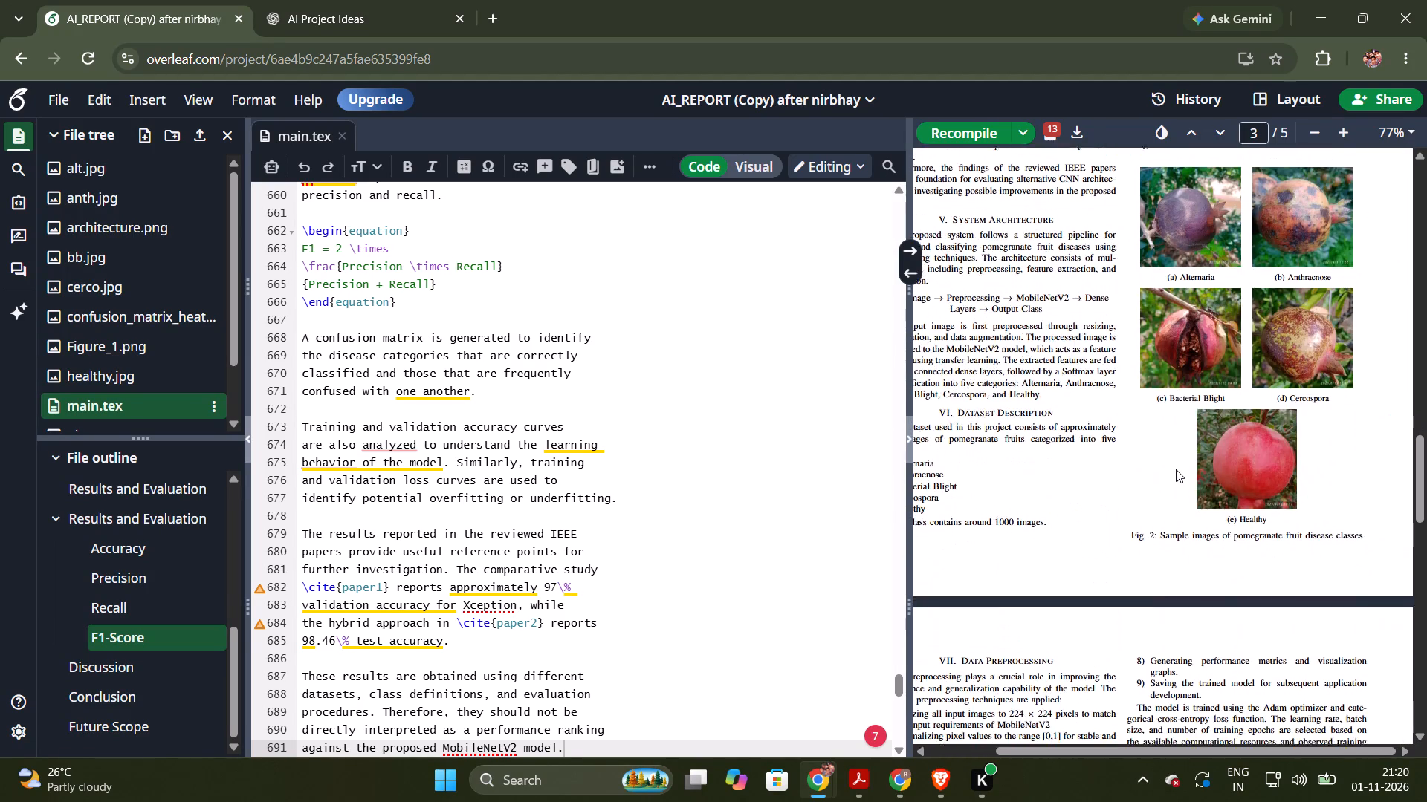
{"action": "scroll", "coordinate": [1176, 469], "scroll_direction": "down", "scroll_amount": 3}
{"action": "scroll", "coordinate": [1176, 469], "scroll_direction": "up", "scroll_amount": 4}
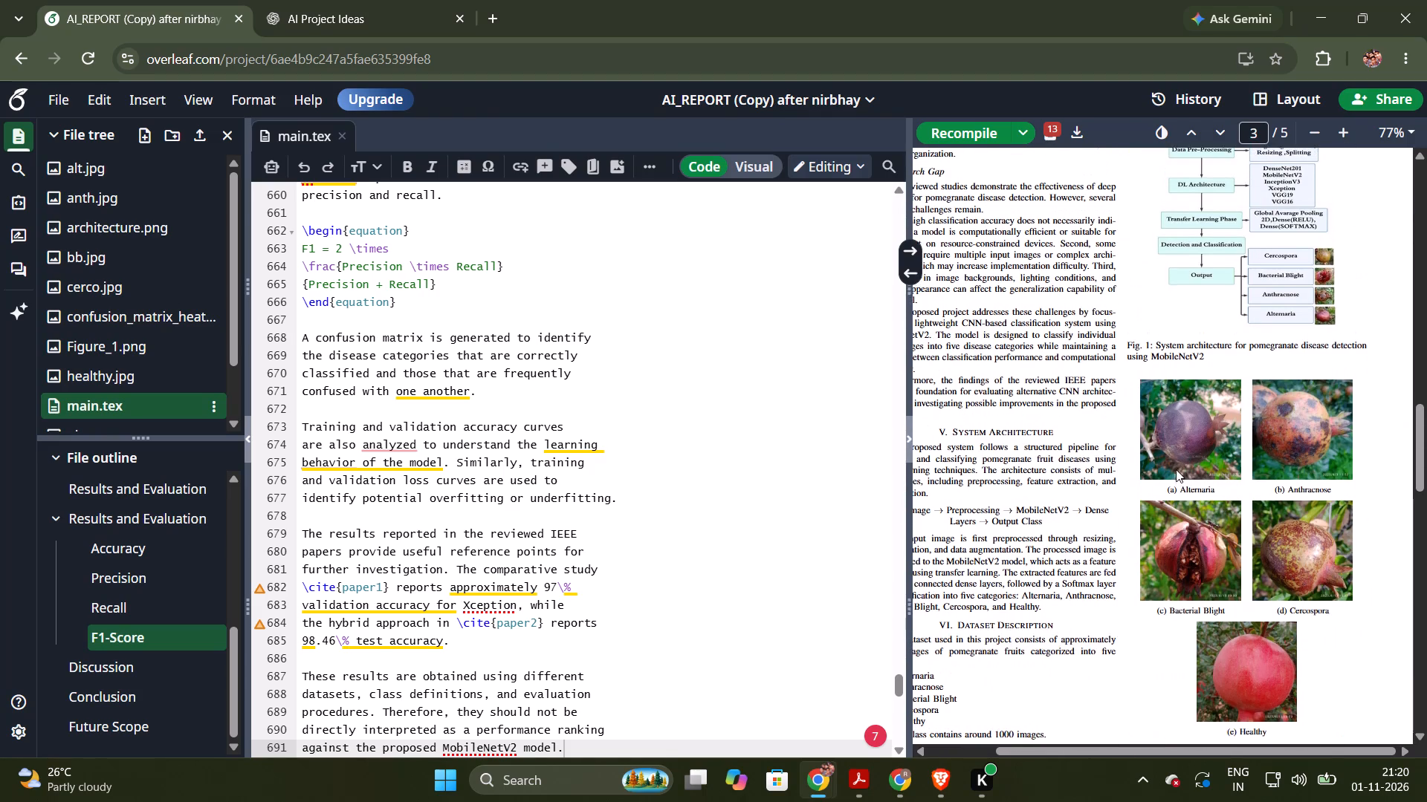
{"action": "scroll", "coordinate": [1176, 469], "scroll_direction": "up", "scroll_amount": 1}
{"action": "scroll", "coordinate": [1176, 469], "scroll_direction": "down", "scroll_amount": 5}
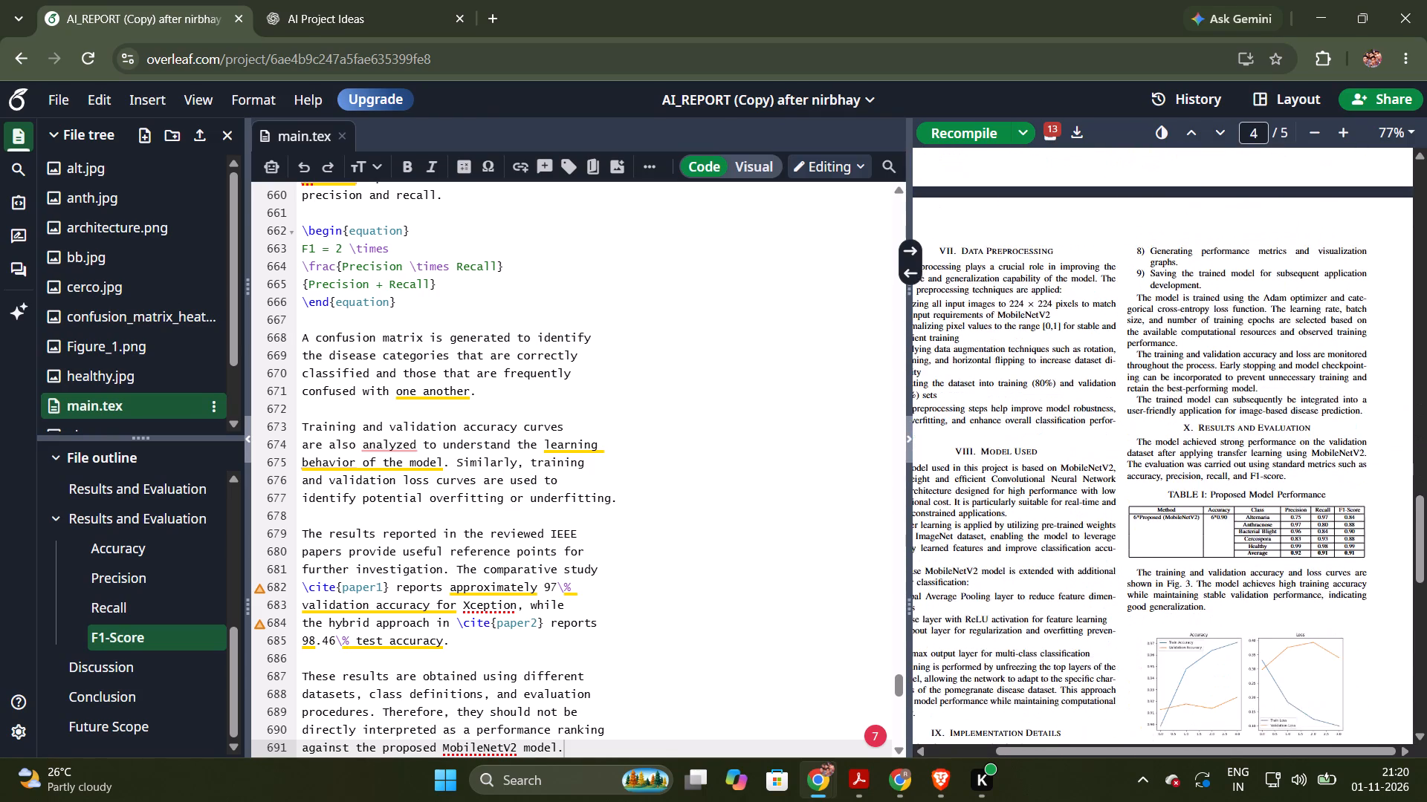
{"action": "scroll", "coordinate": [1176, 469], "scroll_direction": "down", "scroll_amount": 1}
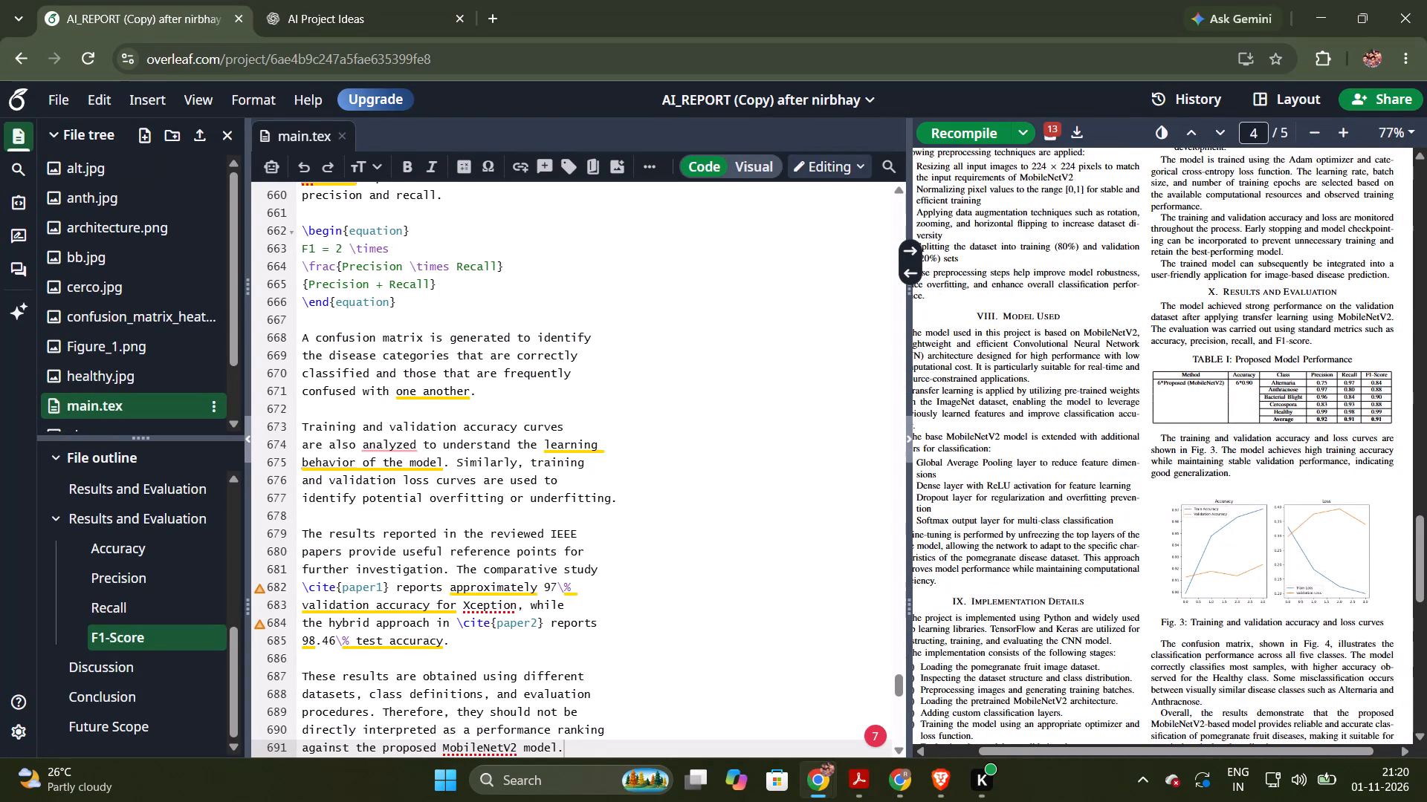
Examine the main.tex source from the original confusion-matrix figure through the pasted metric subsections, Discussion, Conclusion, Future Scope and bibliography.
{"action": "scroll", "coordinate": [522, 408], "scroll_direction": "down", "scroll_amount": 5}
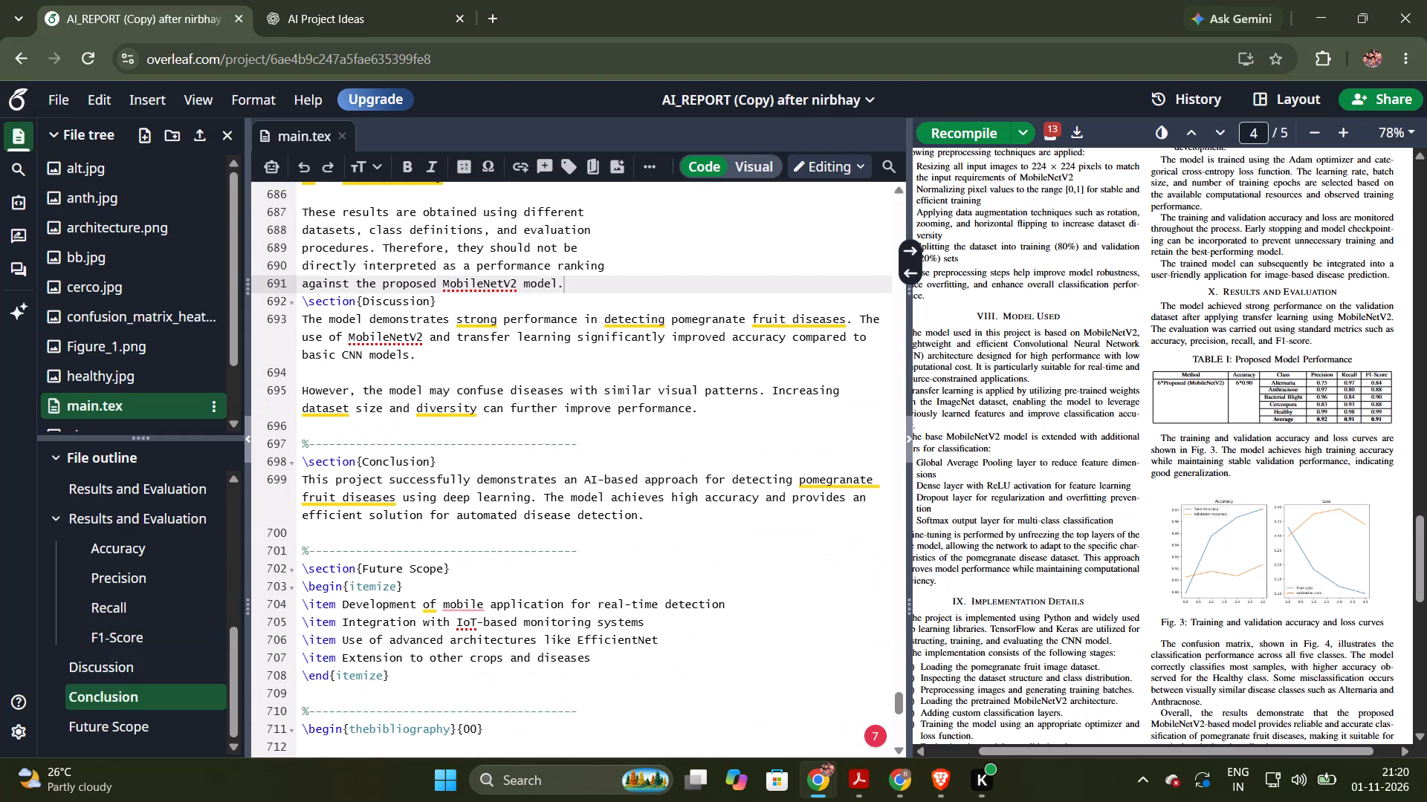
{"action": "scroll", "coordinate": [522, 408], "scroll_direction": "up", "scroll_amount": 13}
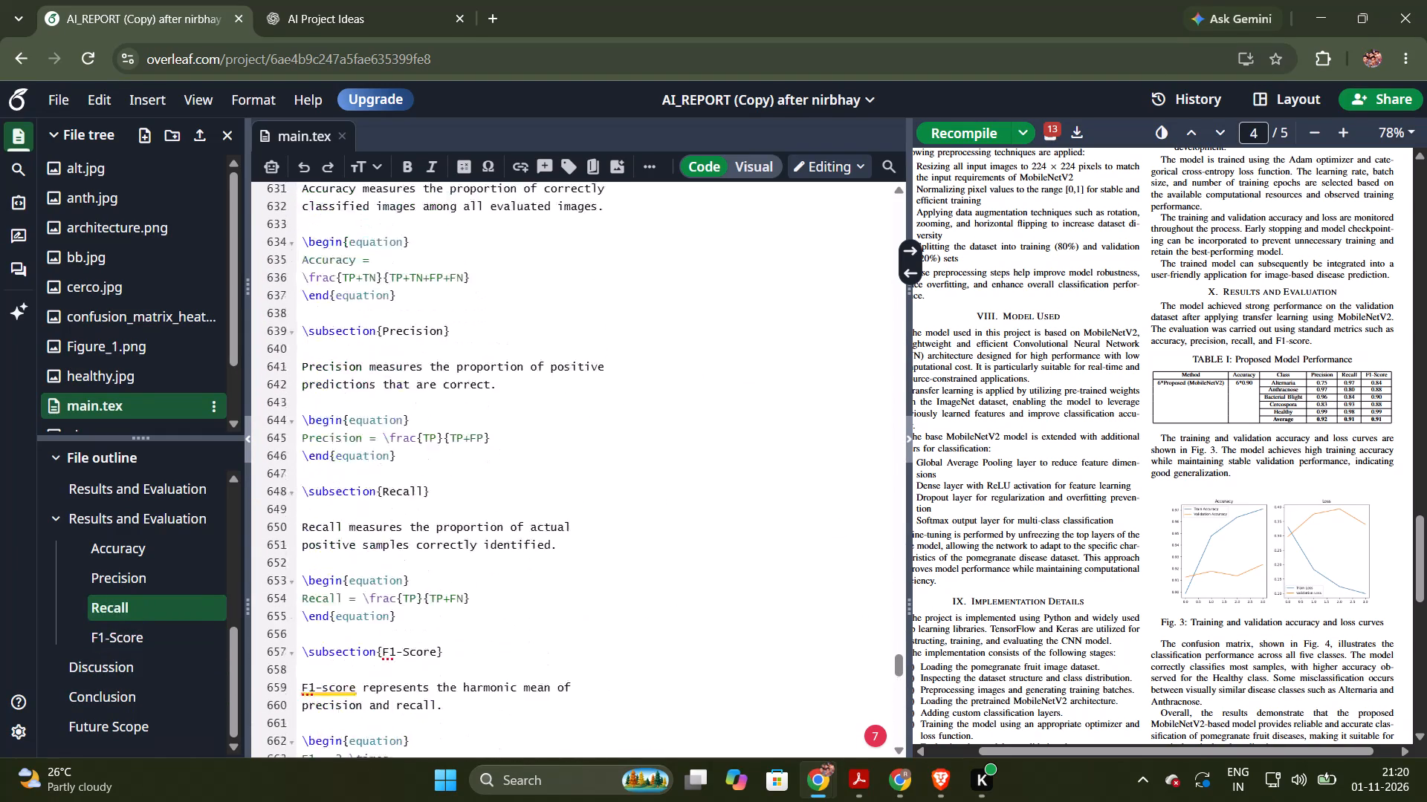
{"action": "scroll", "coordinate": [522, 408], "scroll_direction": "up", "scroll_amount": 3}
{"action": "scroll", "coordinate": [587, 457], "scroll_direction": "down", "scroll_amount": 4}
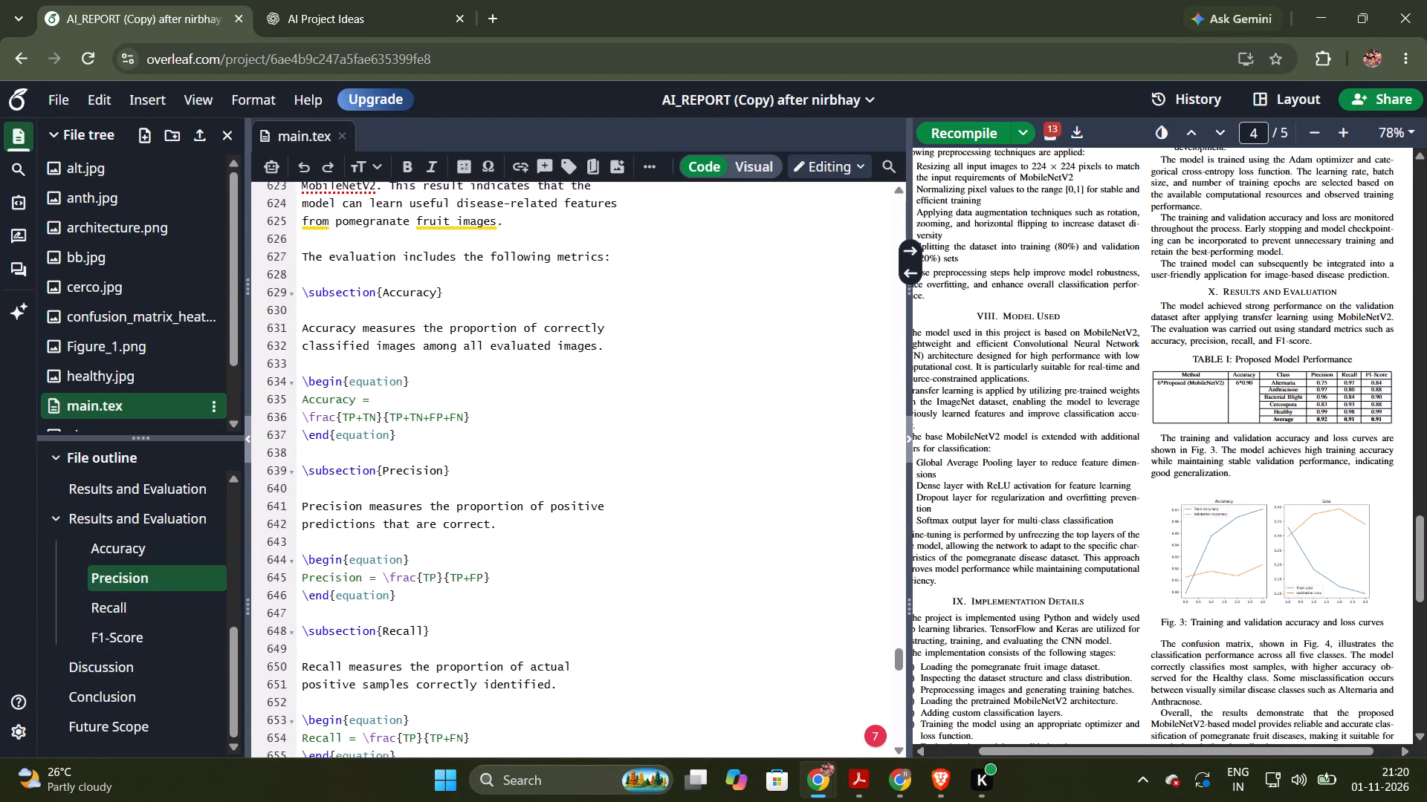
{"action": "scroll", "coordinate": [584, 459], "scroll_direction": "down", "scroll_amount": 11}
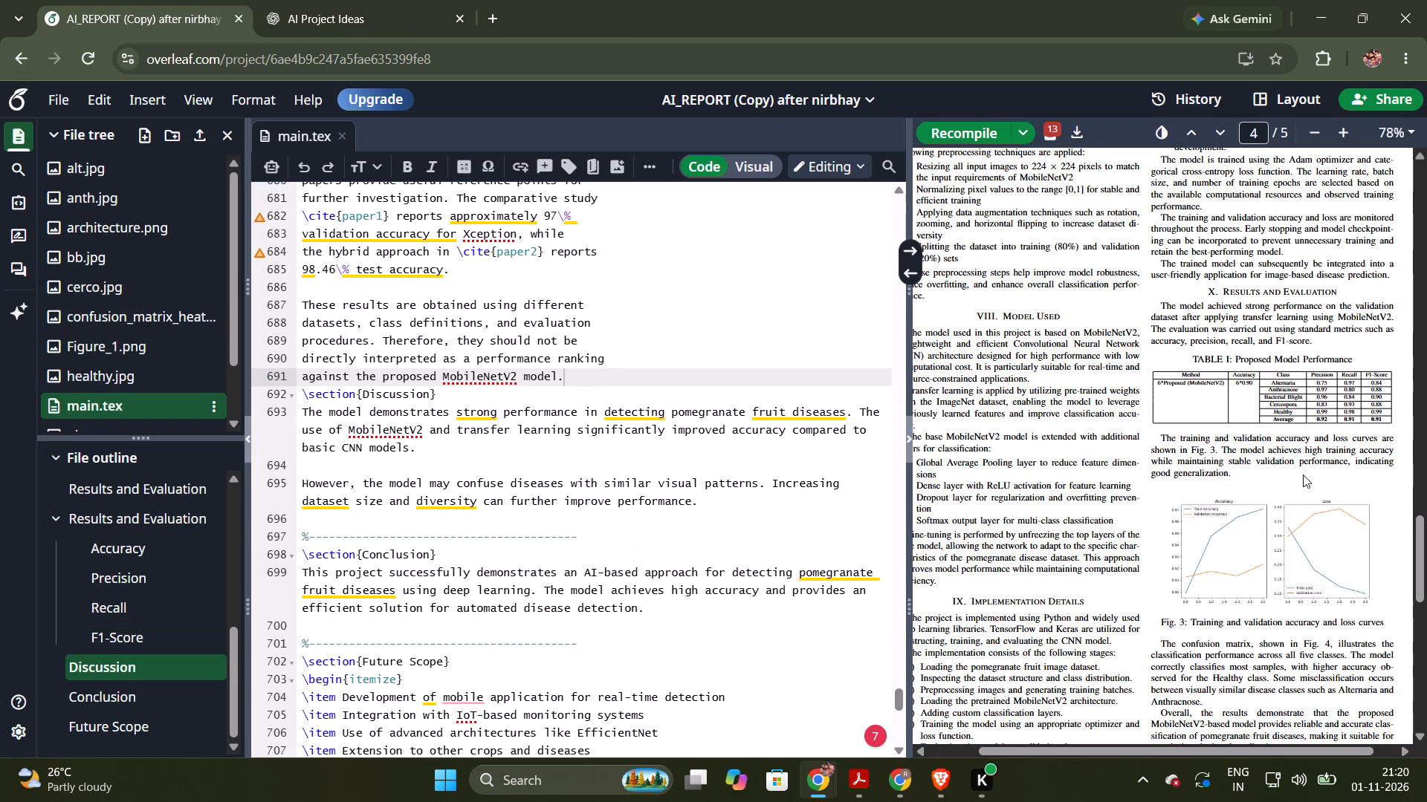
{"action": "scroll", "coordinate": [1226, 478], "scroll_direction": "down", "scroll_amount": 1}
{"action": "scroll", "coordinate": [549, 540], "scroll_direction": "down", "scroll_amount": 4}
{"action": "scroll", "coordinate": [549, 540], "scroll_direction": "up", "scroll_amount": 4}
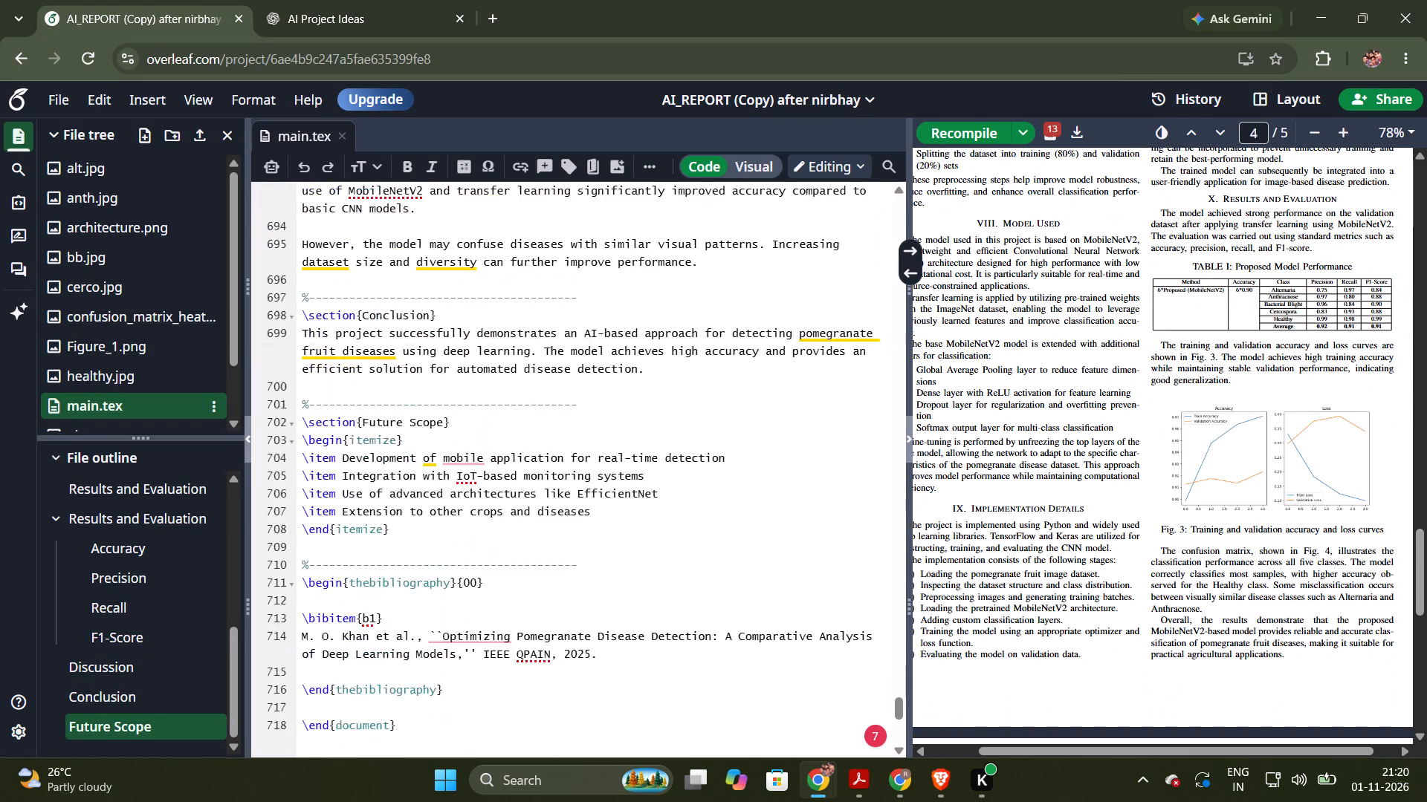
{"action": "scroll", "coordinate": [549, 540], "scroll_direction": "up", "scroll_amount": 10}
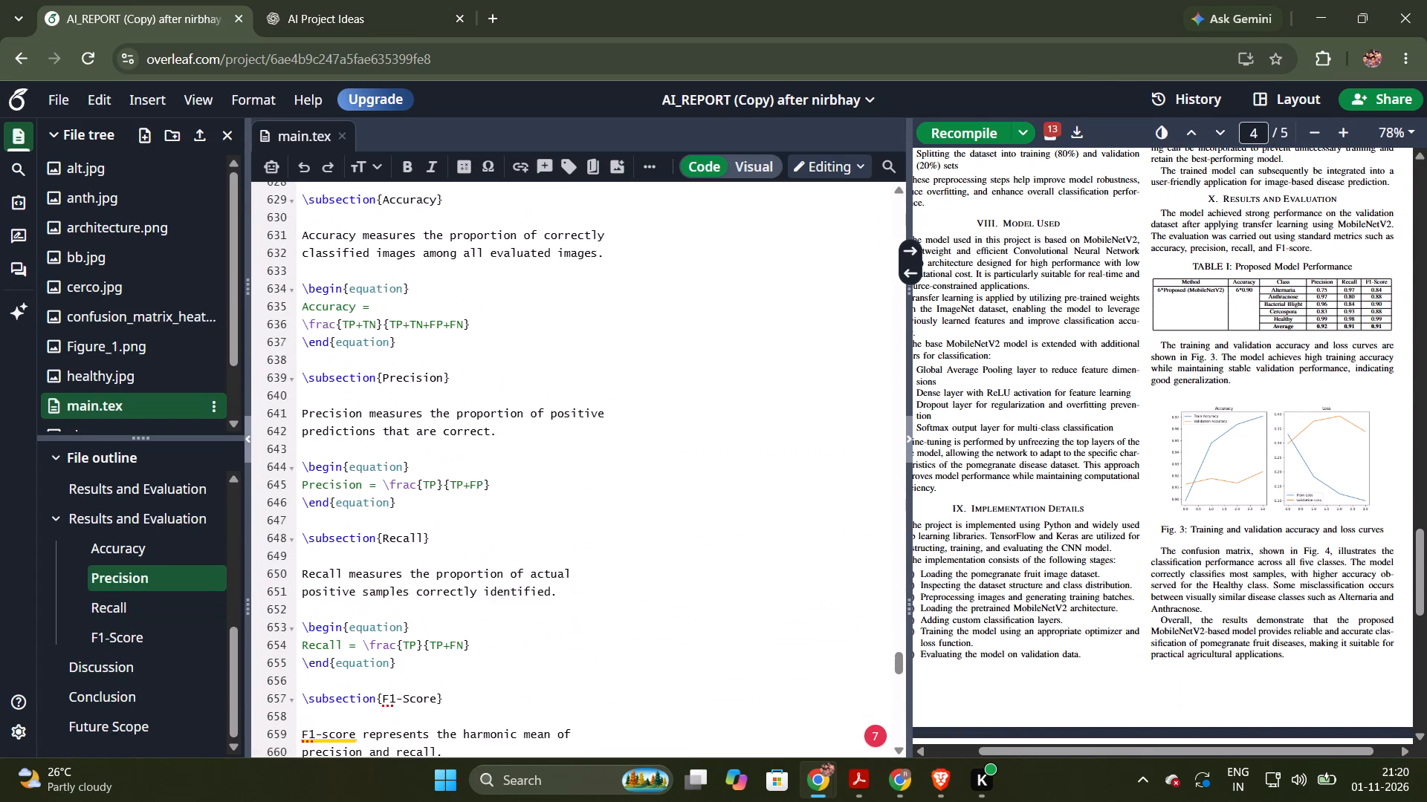
{"action": "scroll", "coordinate": [549, 540], "scroll_direction": "up", "scroll_amount": 7}
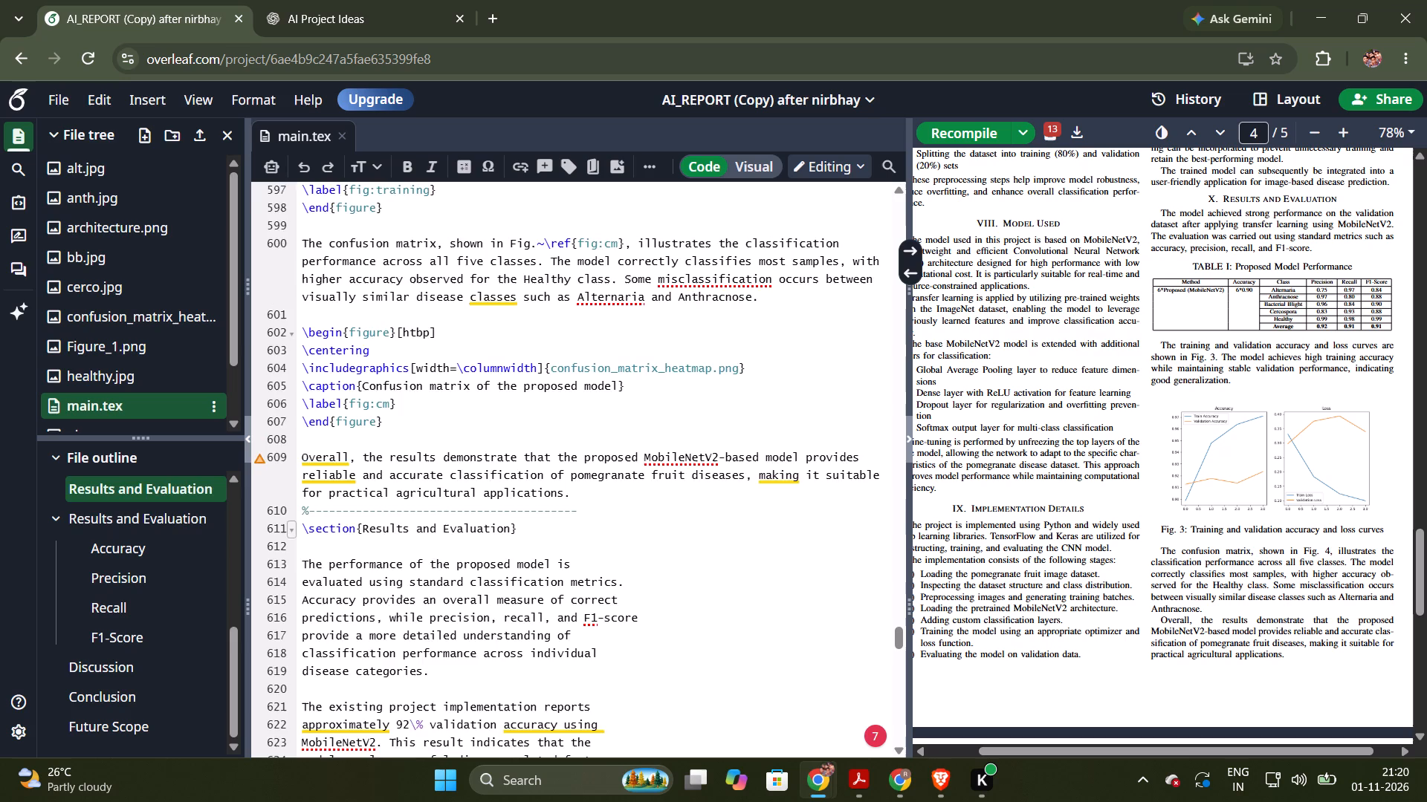
Comment out the source from the second Results and Evaluation heading through the end of the Discussion section, and recompile the report.
{"action": "scroll", "coordinate": [305, 524], "scroll_direction": "down", "scroll_amount": 3}
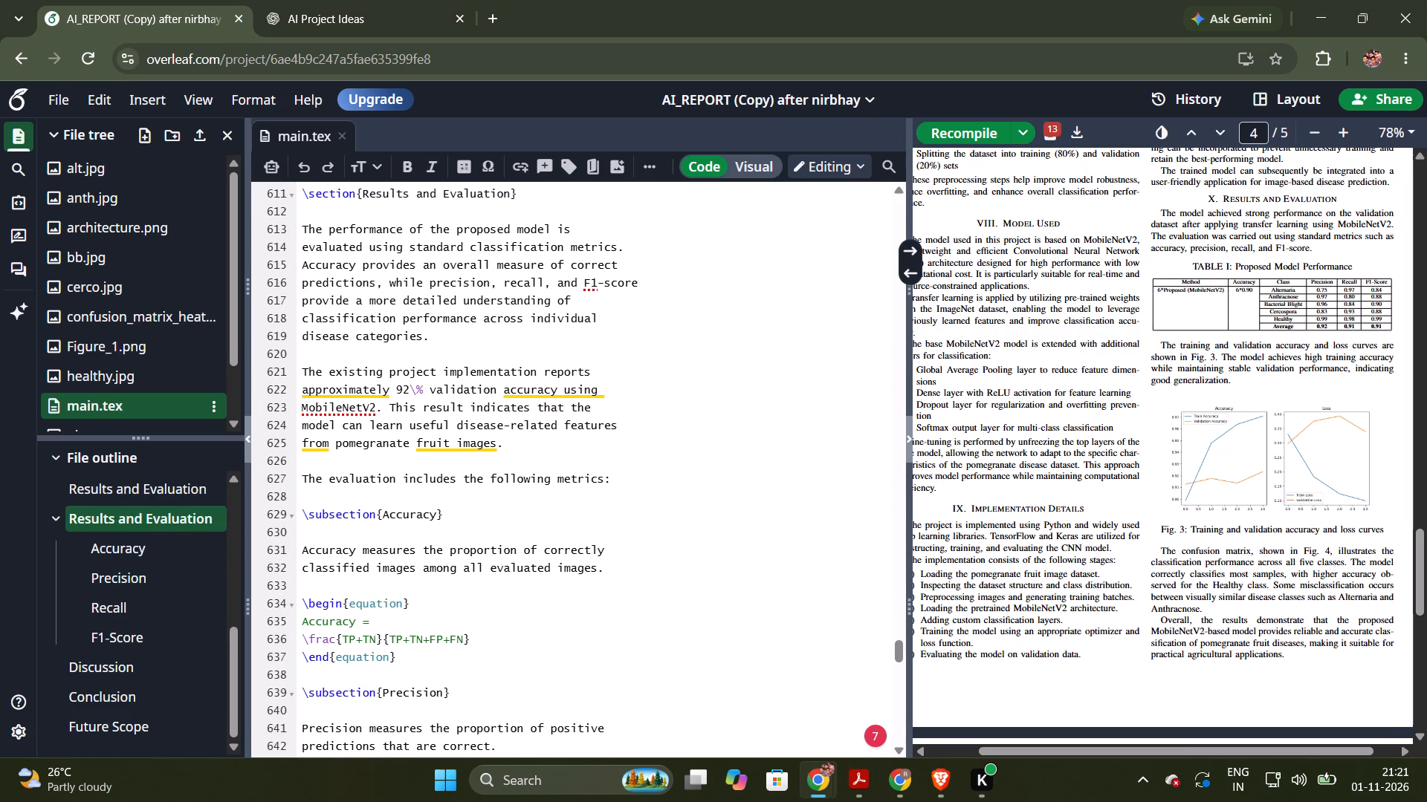
{"action": "scroll", "coordinate": [349, 436], "scroll_direction": "down", "scroll_amount": 1}
{"action": "left_click", "coordinate": [300, 194]}
{"action": "left_click_drag", "start_coordinate": [300, 194], "coordinate": [320, 226]}
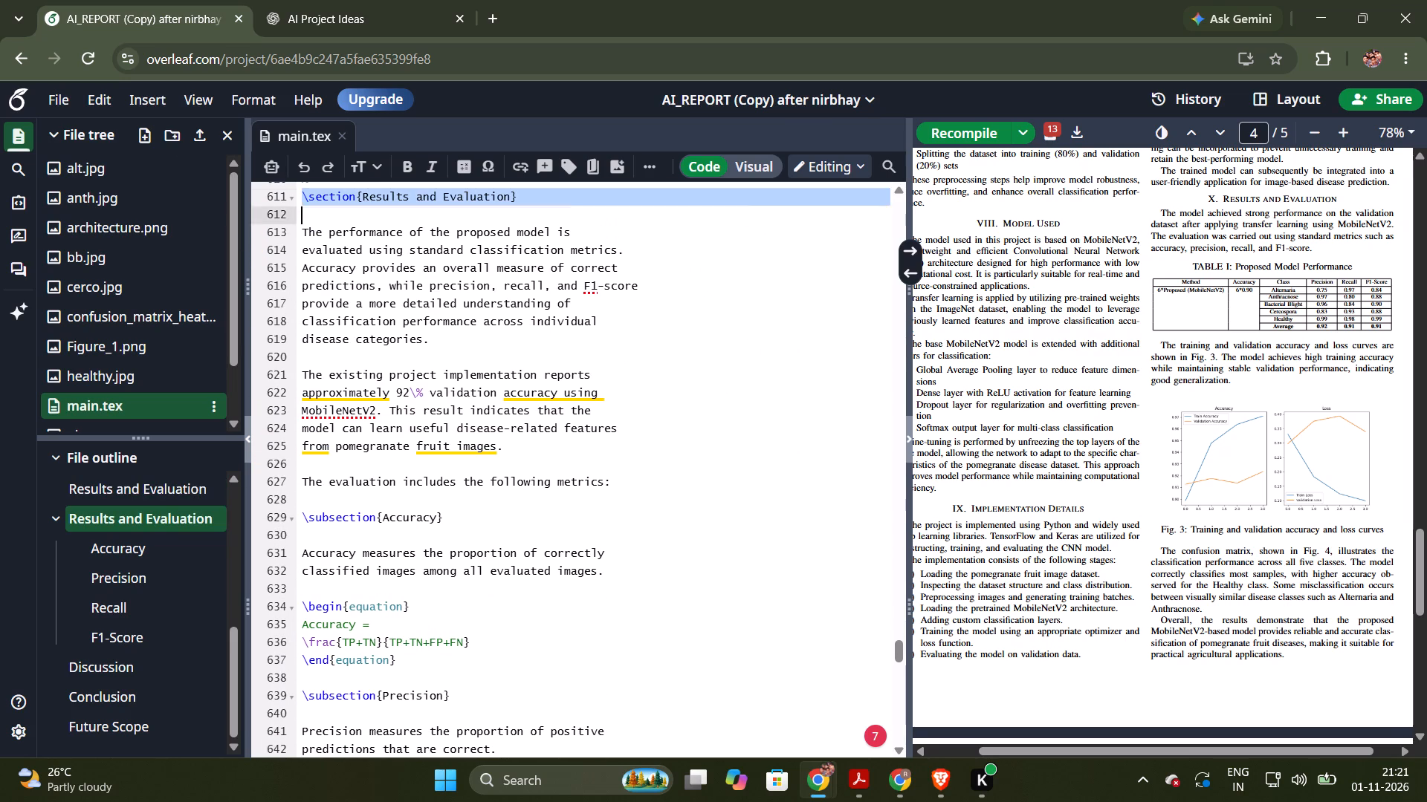
{"action": "left_click_drag", "start_coordinate": [320, 226], "coordinate": [565, 731]}
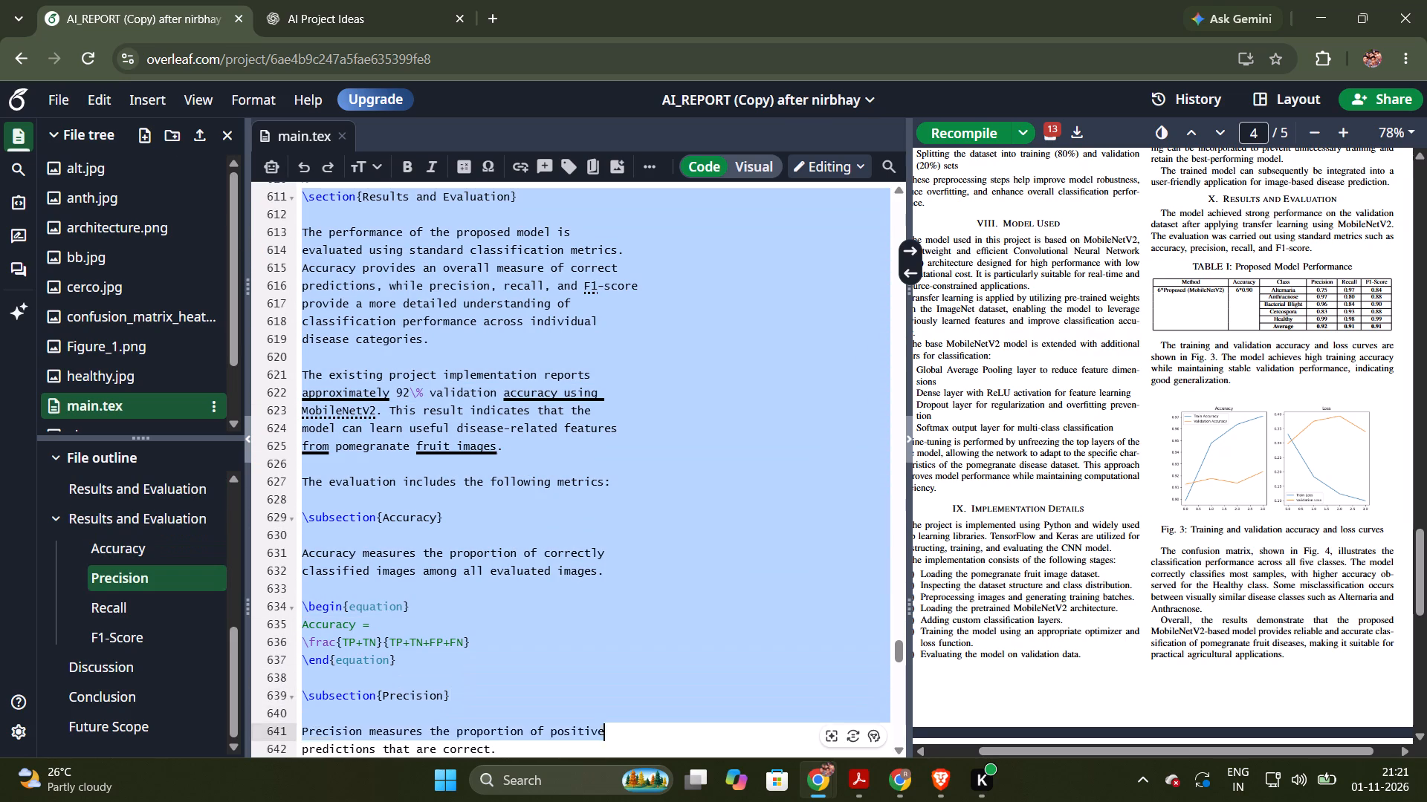
{"action": "left_click_drag", "start_coordinate": [565, 731], "coordinate": [573, 760]}
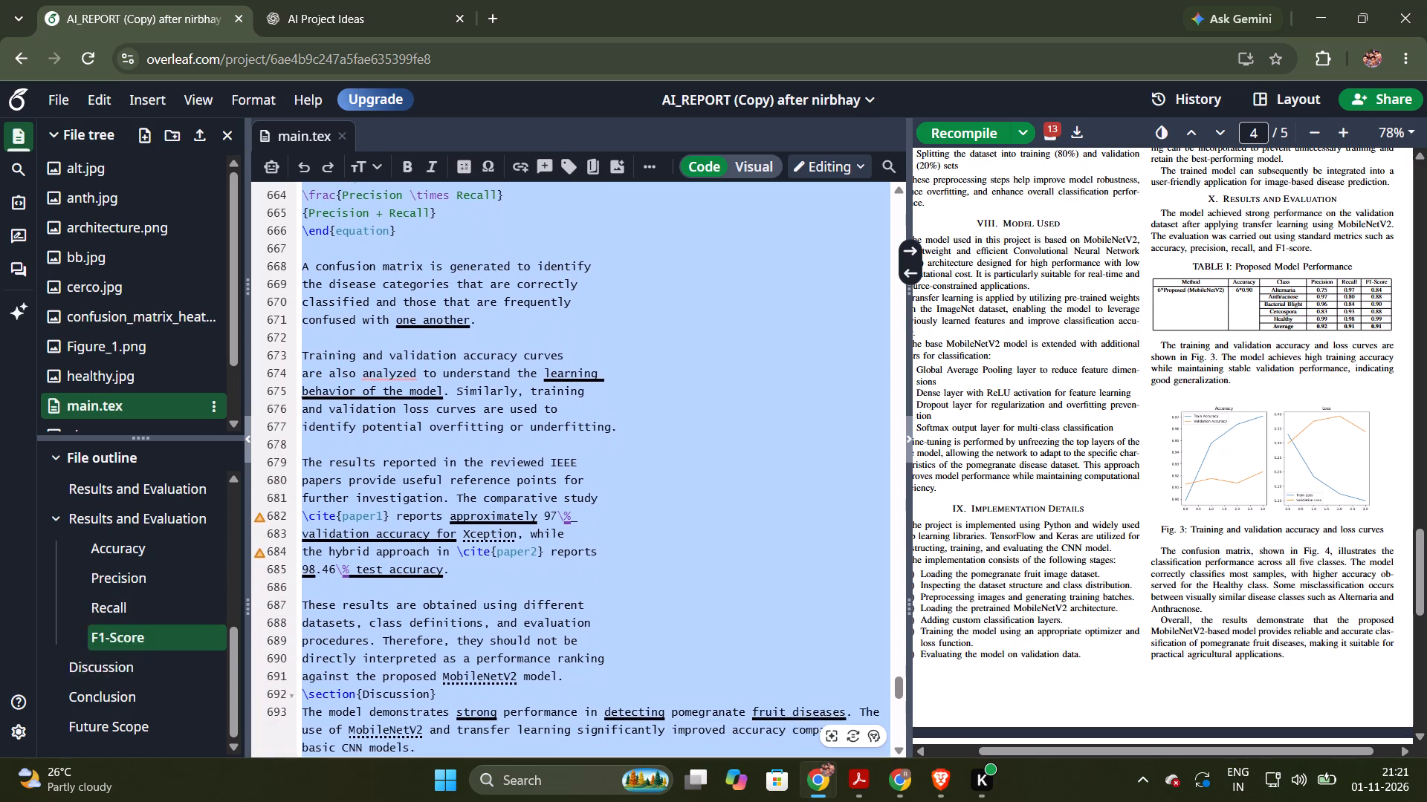
{"action": "left_click_drag", "start_coordinate": [573, 760], "coordinate": [592, 753]}
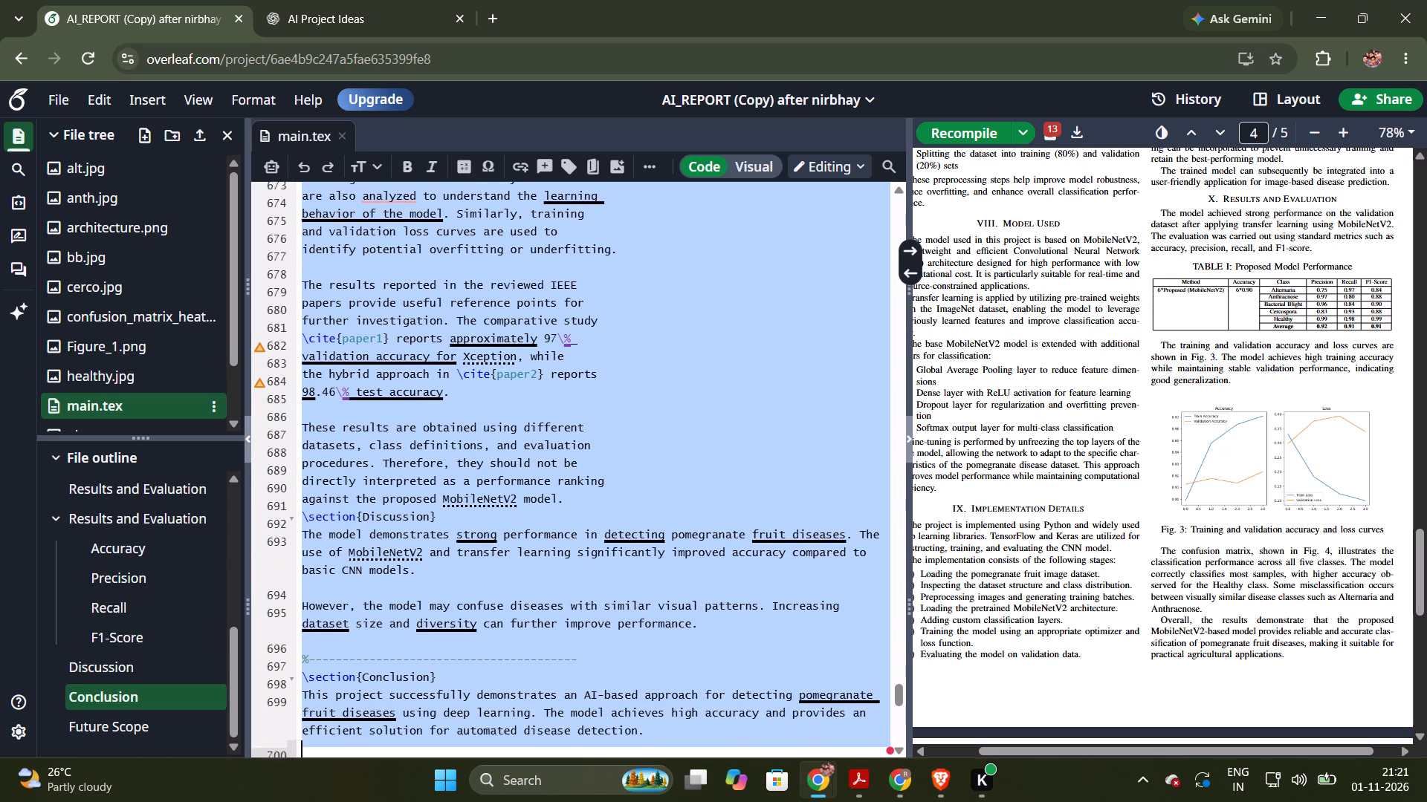
{"action": "left_click_drag", "start_coordinate": [592, 753], "coordinate": [637, 610]}
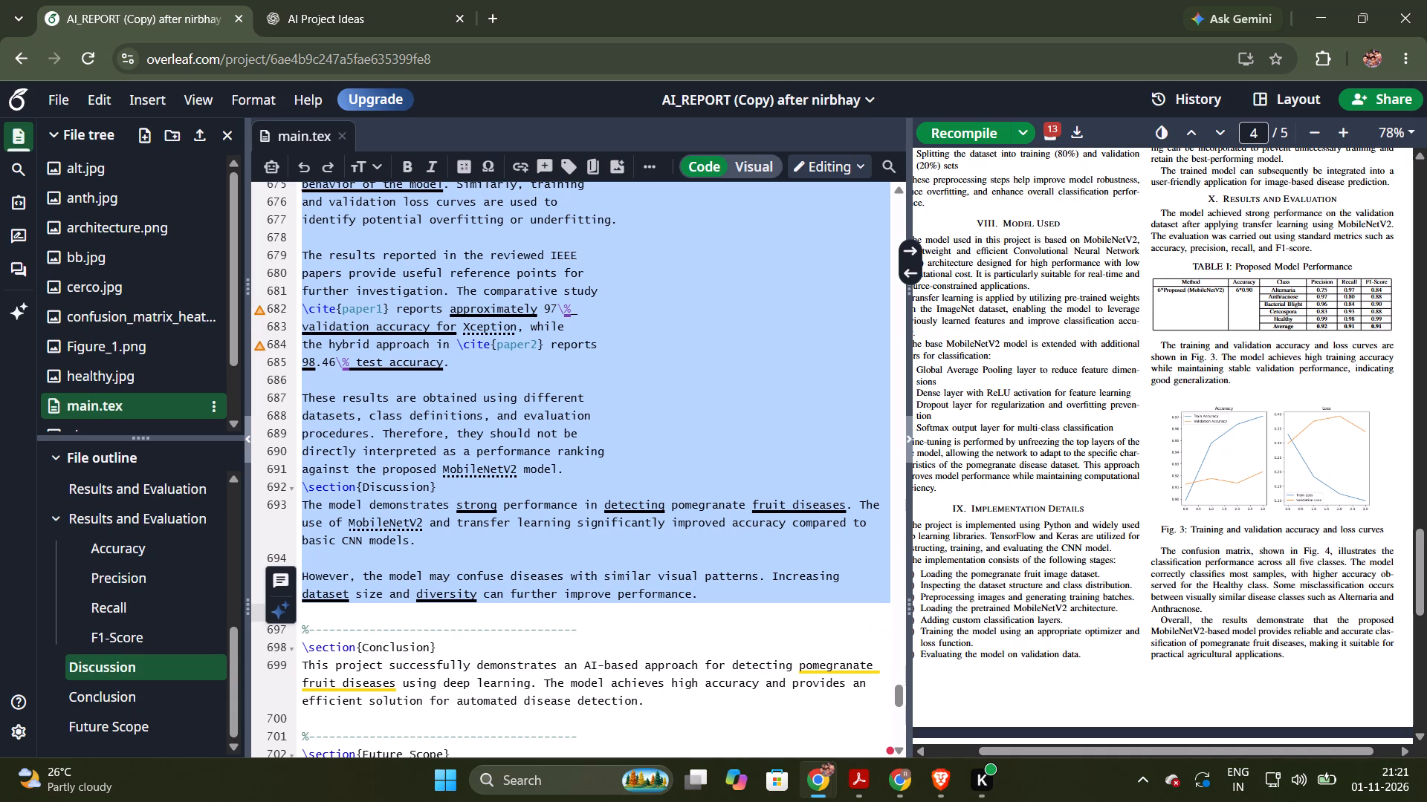
{"action": "key", "text": "ctrl+slash"}
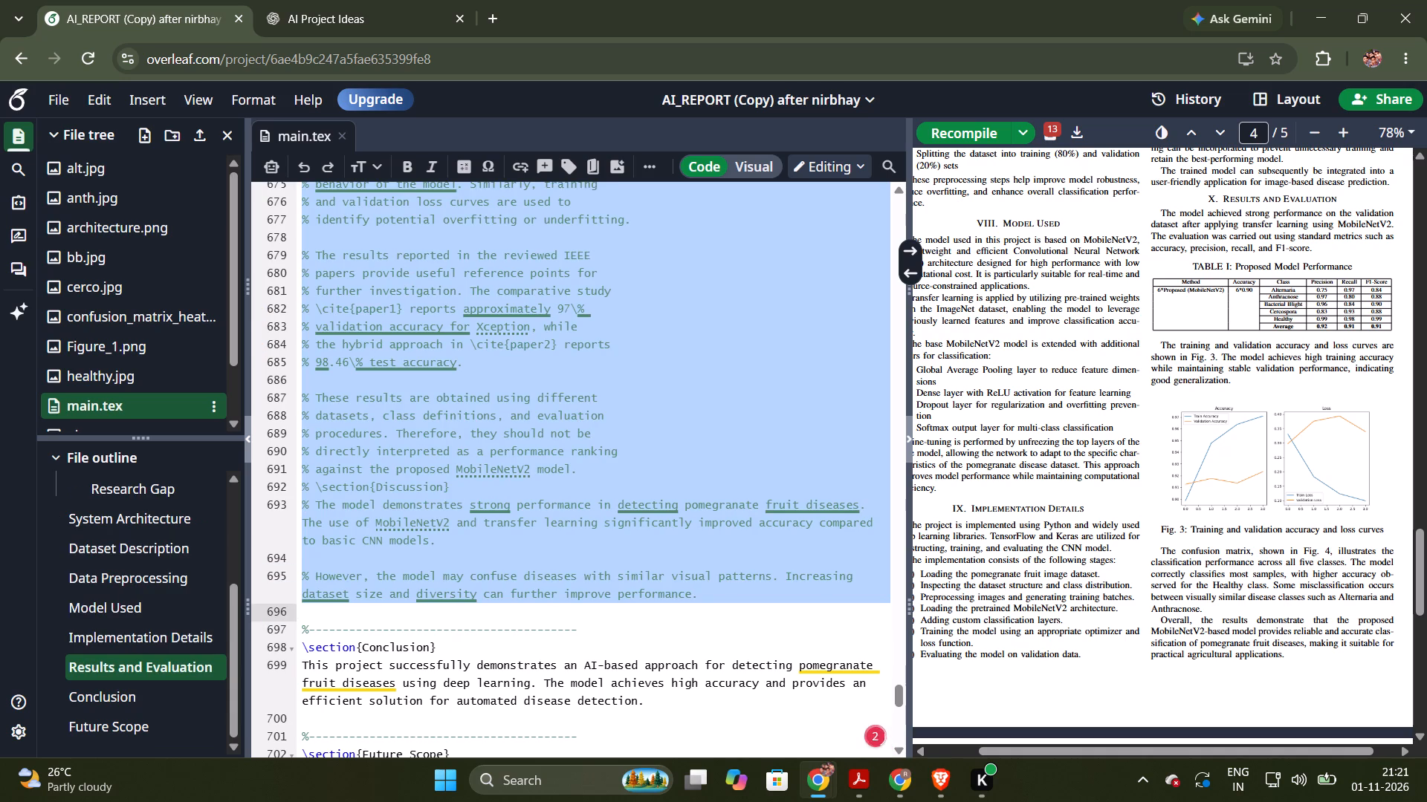
{"action": "double_click", "coordinate": [970, 135]}
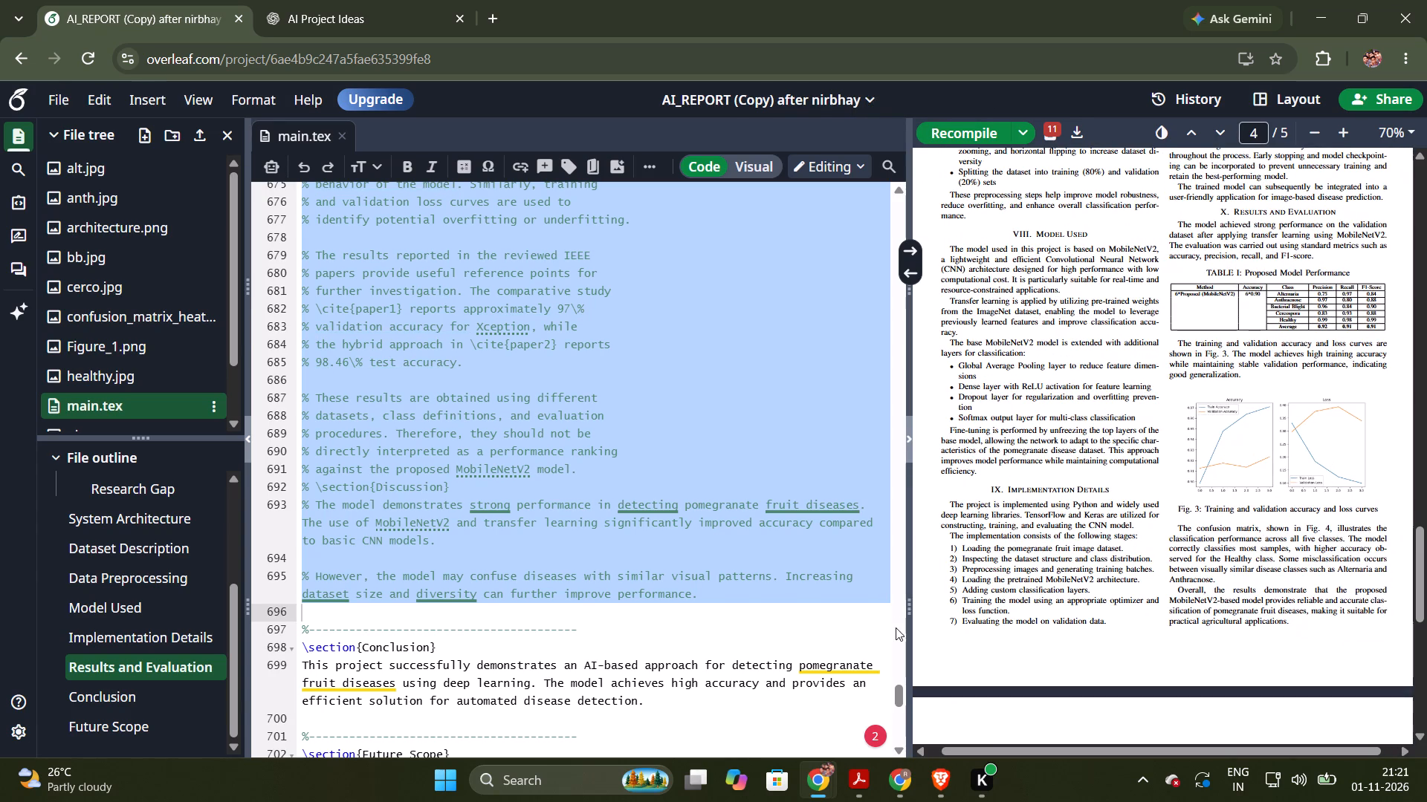
{"action": "double_click", "coordinate": [876, 627]}
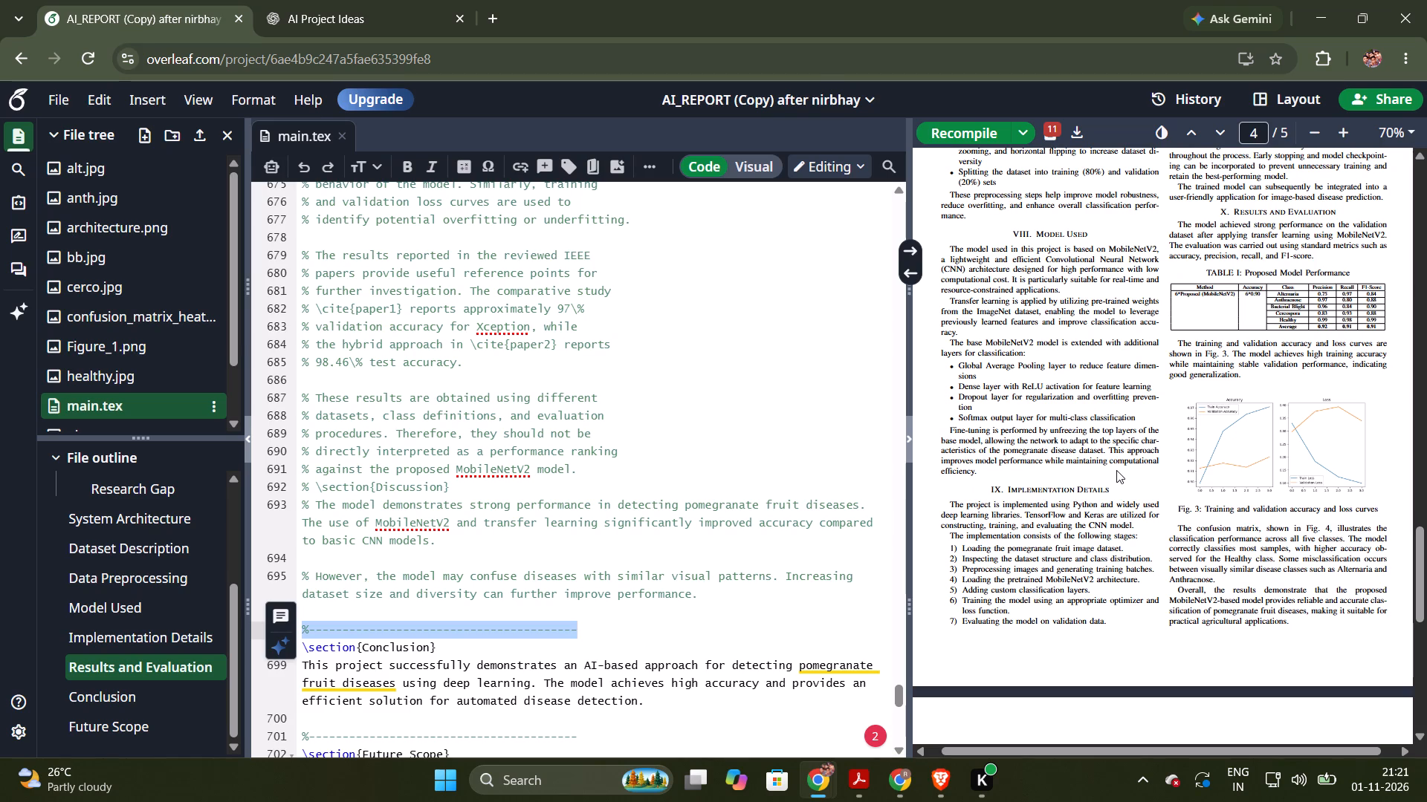
{"action": "scroll", "coordinate": [1119, 470], "scroll_direction": "down", "scroll_amount": 1}
{"action": "scroll", "coordinate": [1154, 509], "scroll_direction": "up", "scroll_amount": 2}
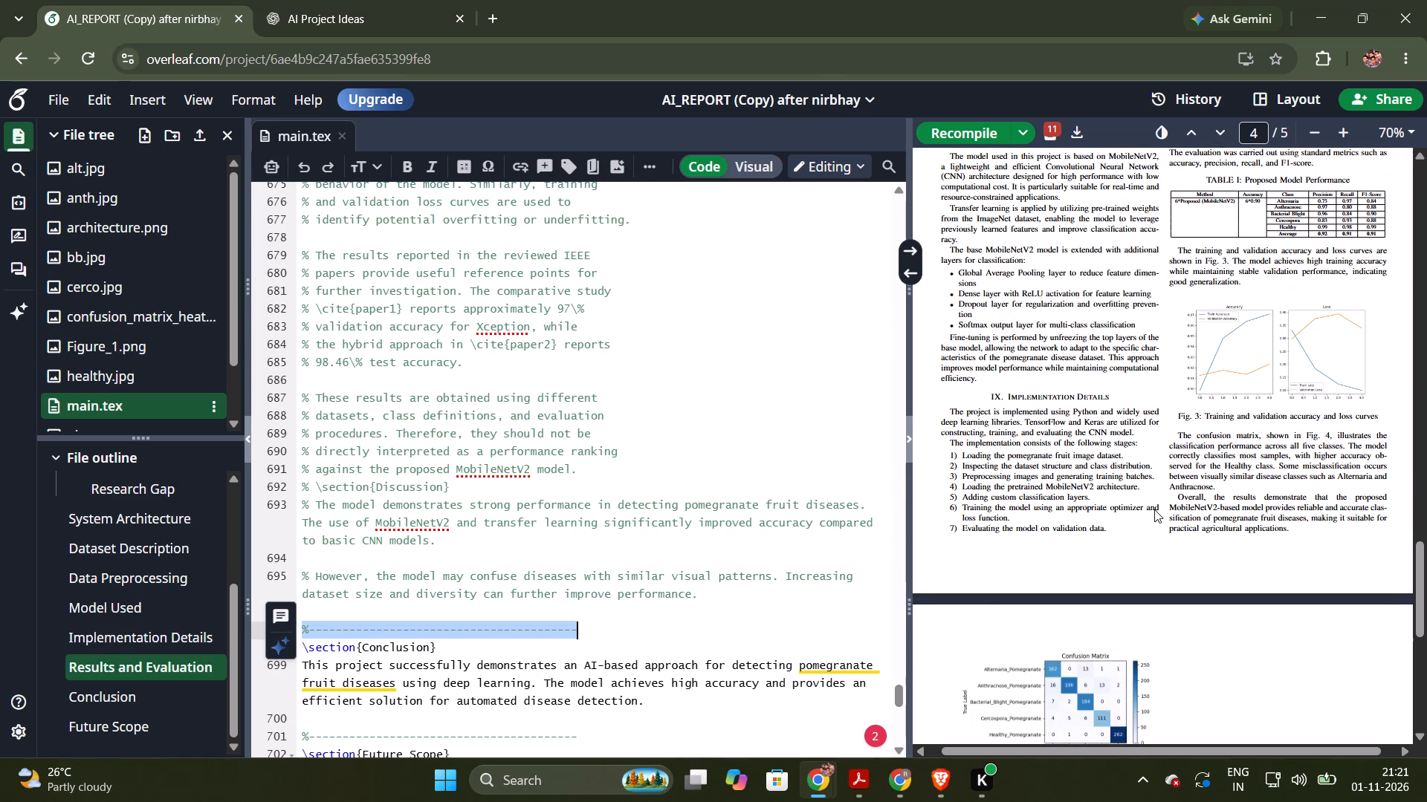
{"action": "scroll", "coordinate": [1154, 509], "scroll_direction": "down", "scroll_amount": 10}
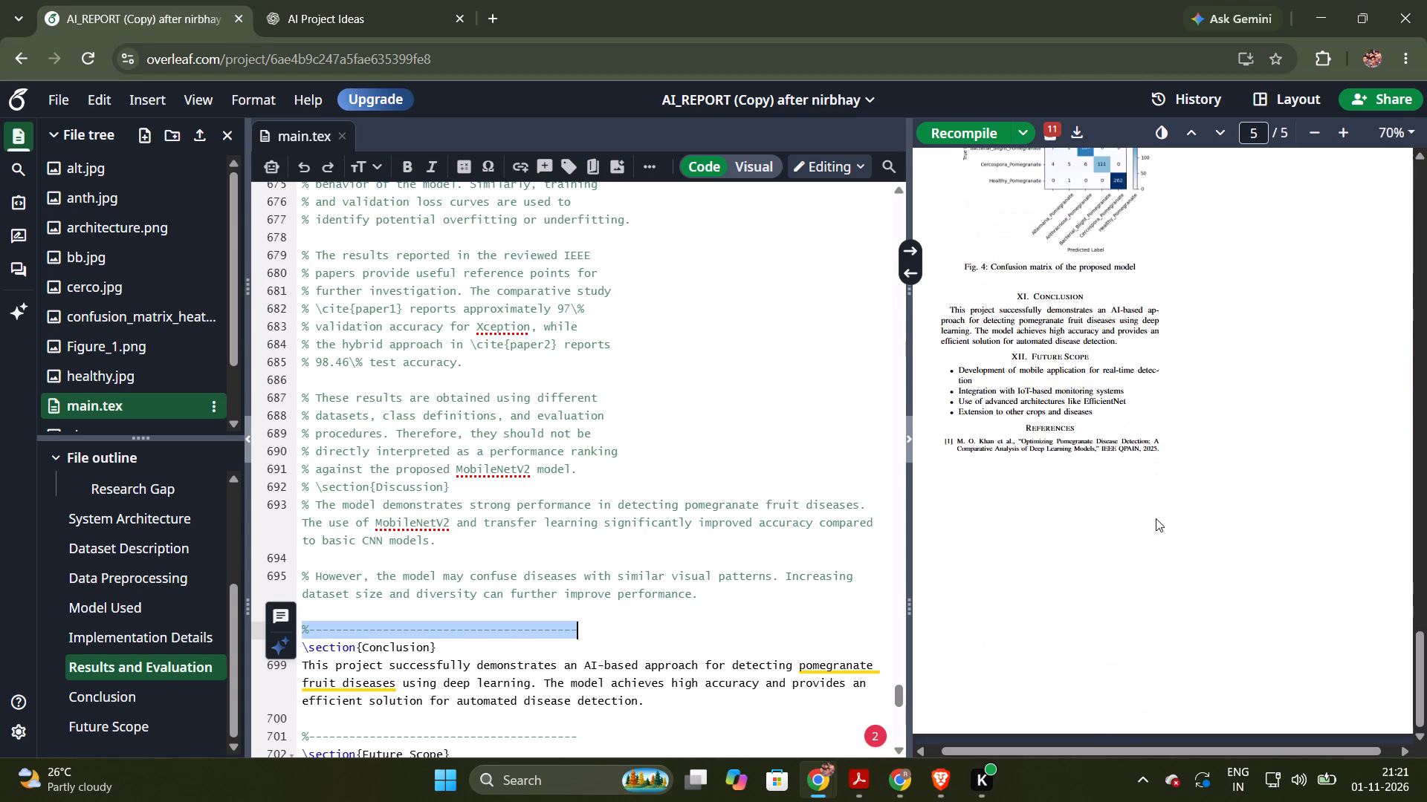
{"action": "scroll", "coordinate": [1156, 520], "scroll_direction": "up", "scroll_amount": 18}
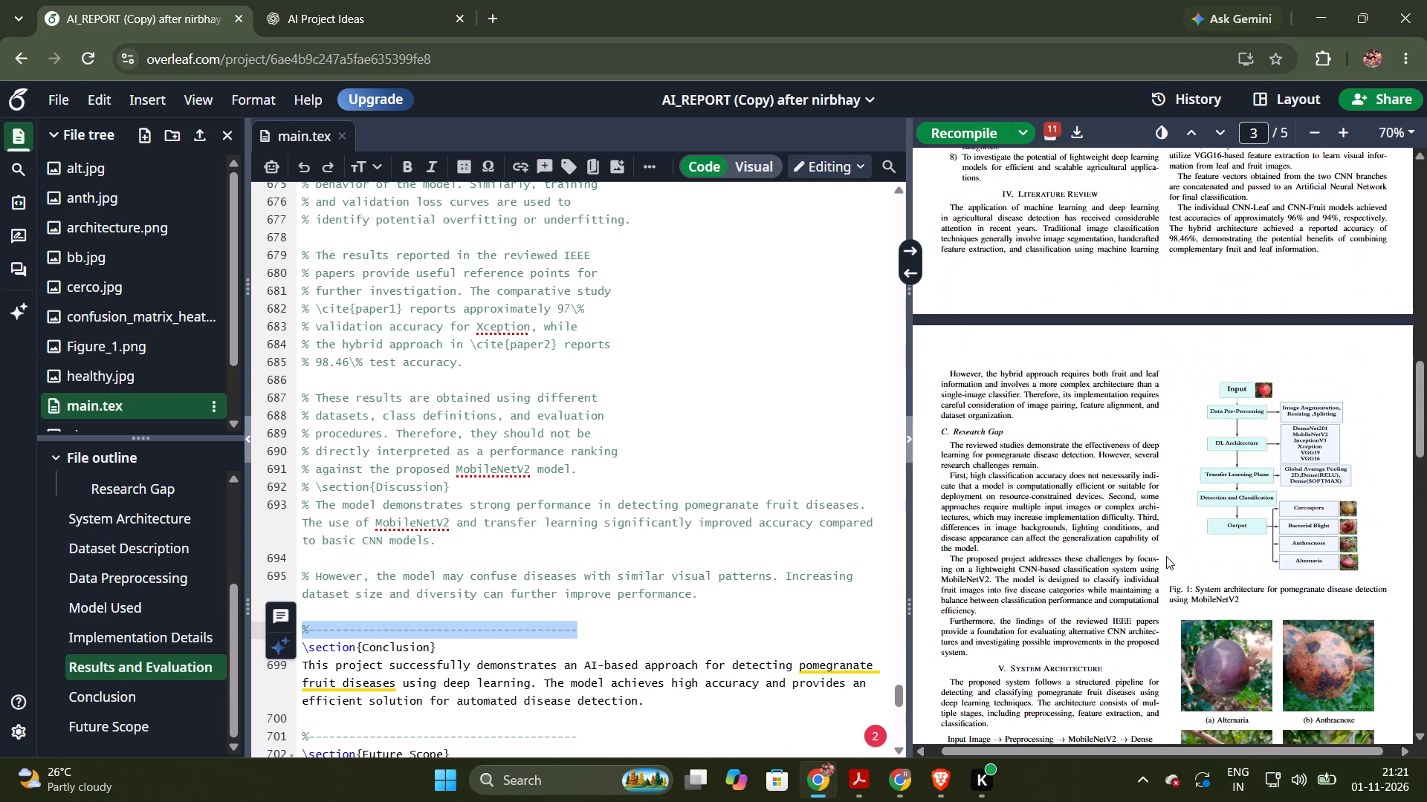
{"action": "scroll", "coordinate": [1239, 503], "scroll_direction": "down", "scroll_amount": 3}
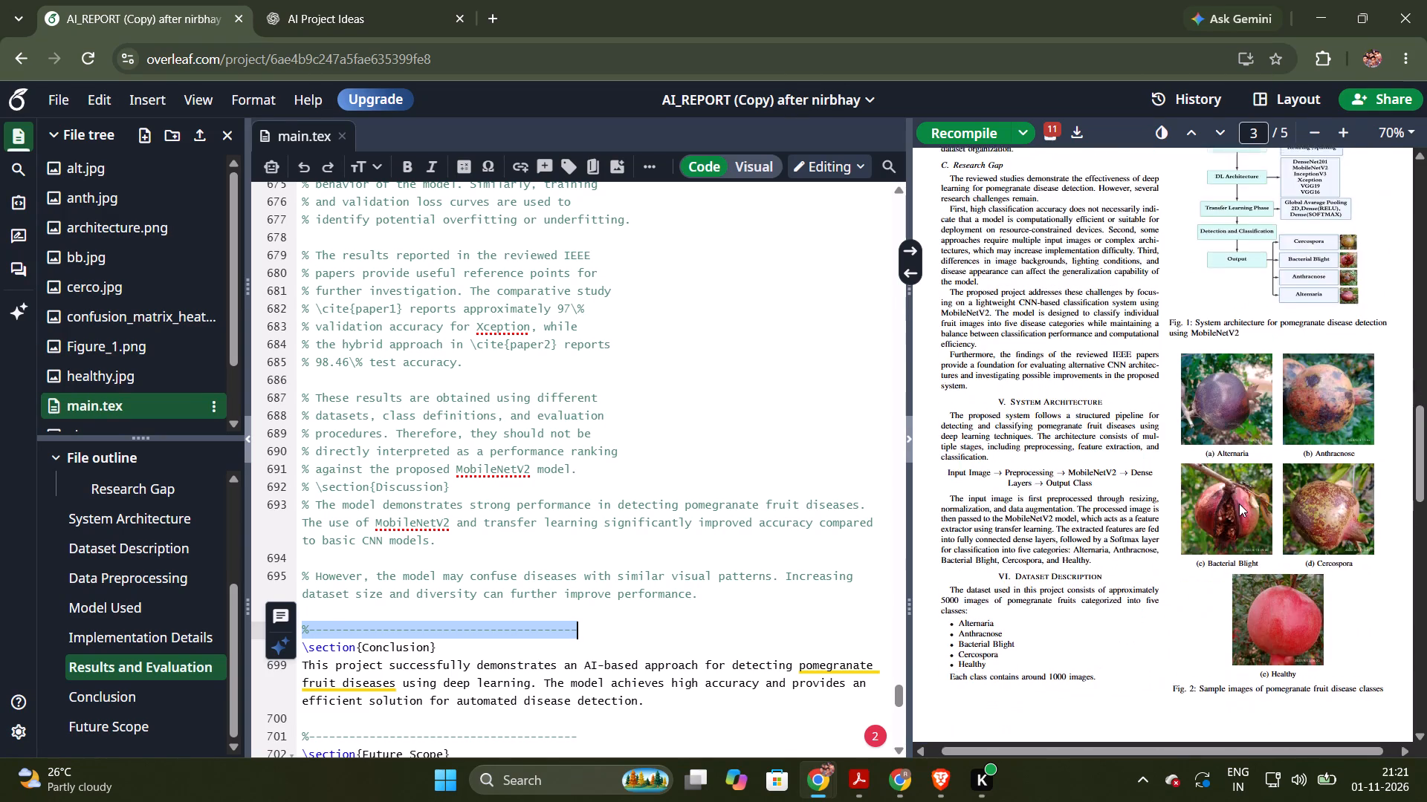
{"action": "scroll", "coordinate": [1239, 503], "scroll_direction": "down", "scroll_amount": 13}
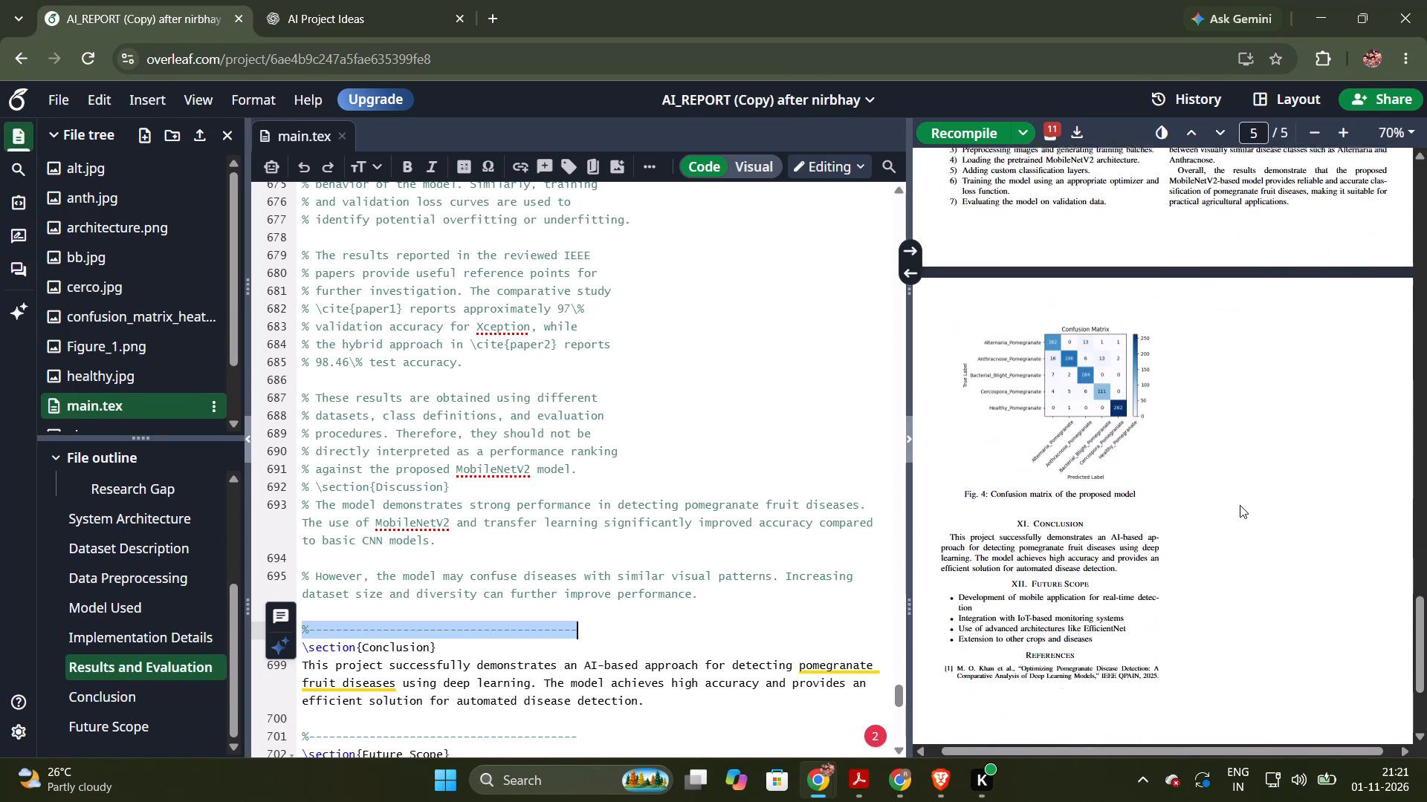
{"action": "scroll", "coordinate": [1240, 505], "scroll_direction": "down", "scroll_amount": 1}
{"action": "scroll", "coordinate": [1236, 524], "scroll_direction": "up", "scroll_amount": 6}
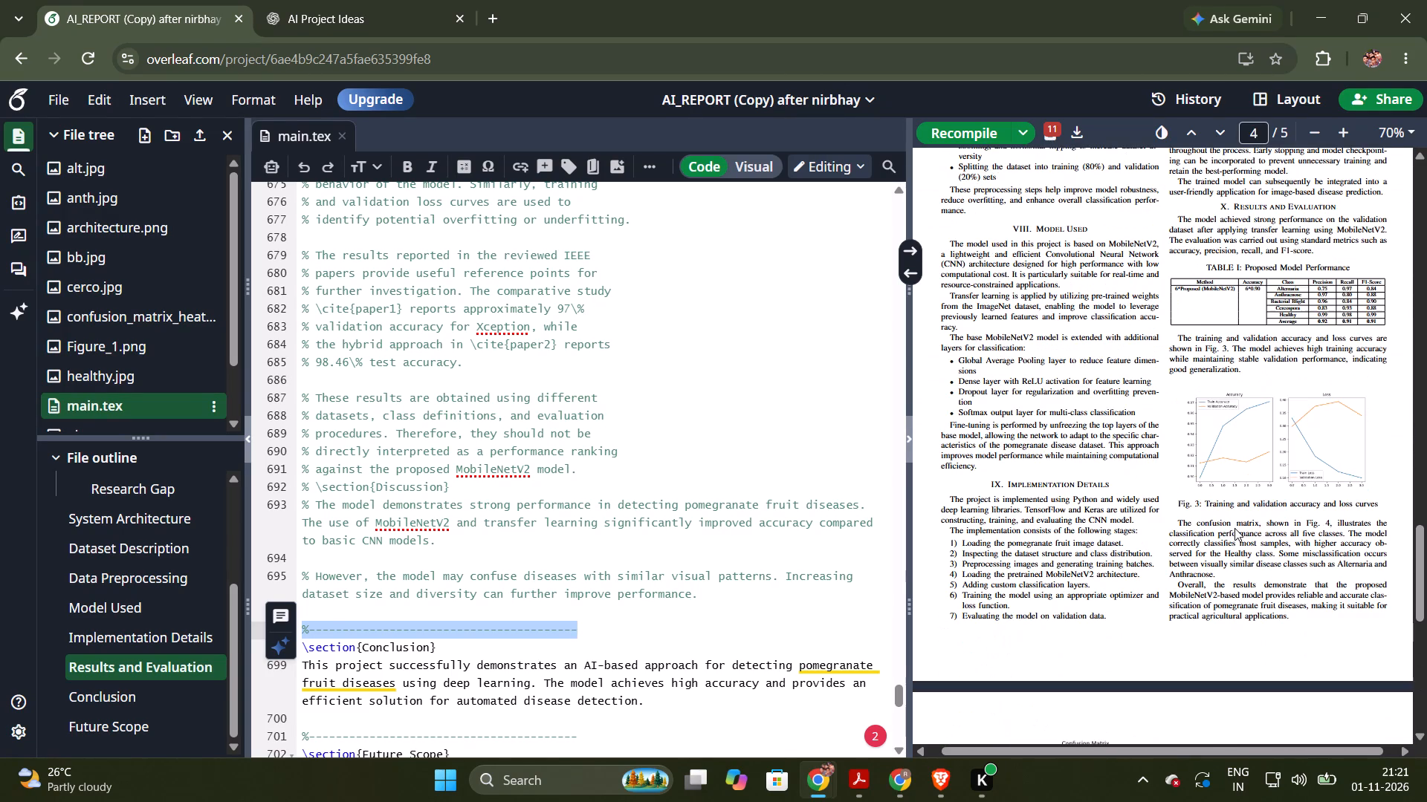
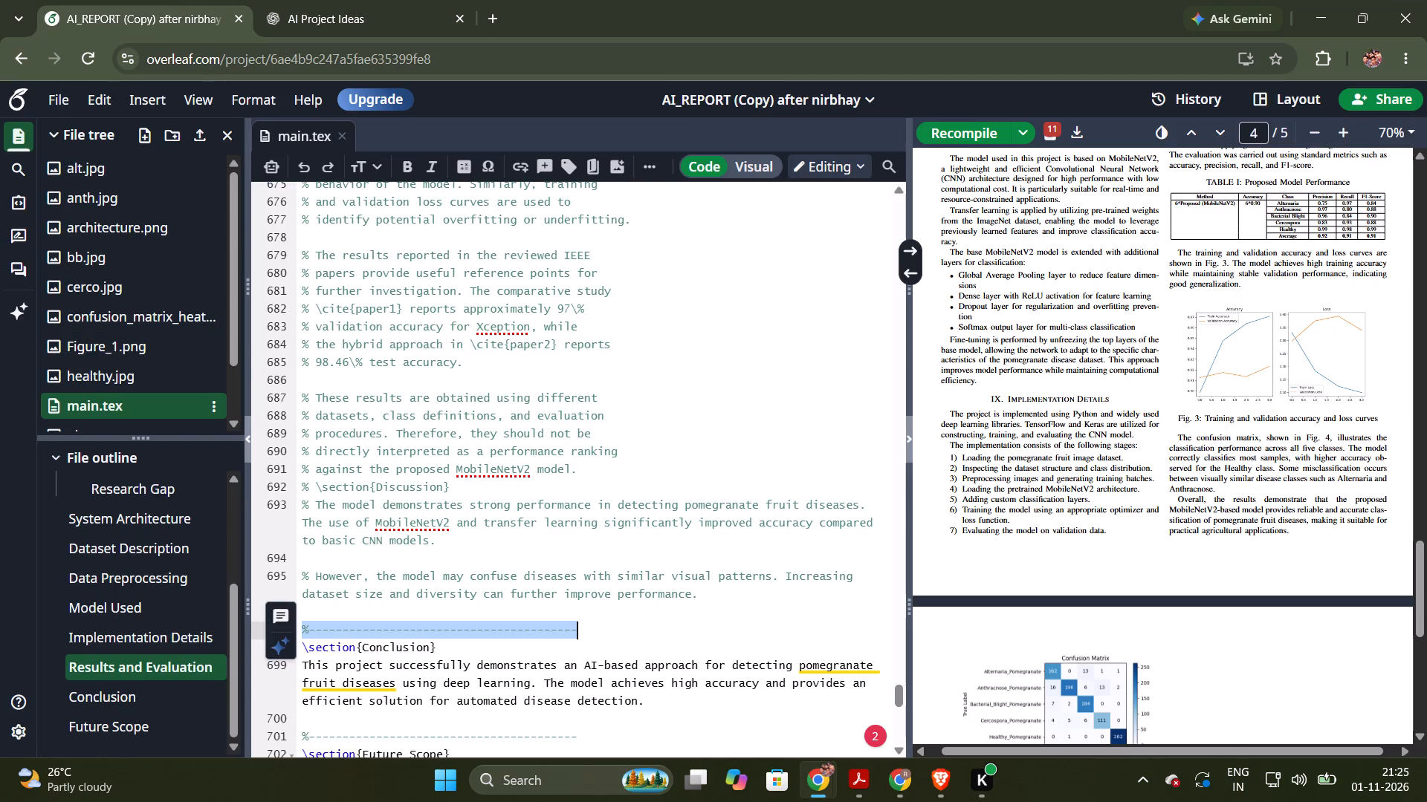
{"action": "scroll", "coordinate": [773, 415], "scroll_direction": "down", "scroll_amount": 3}
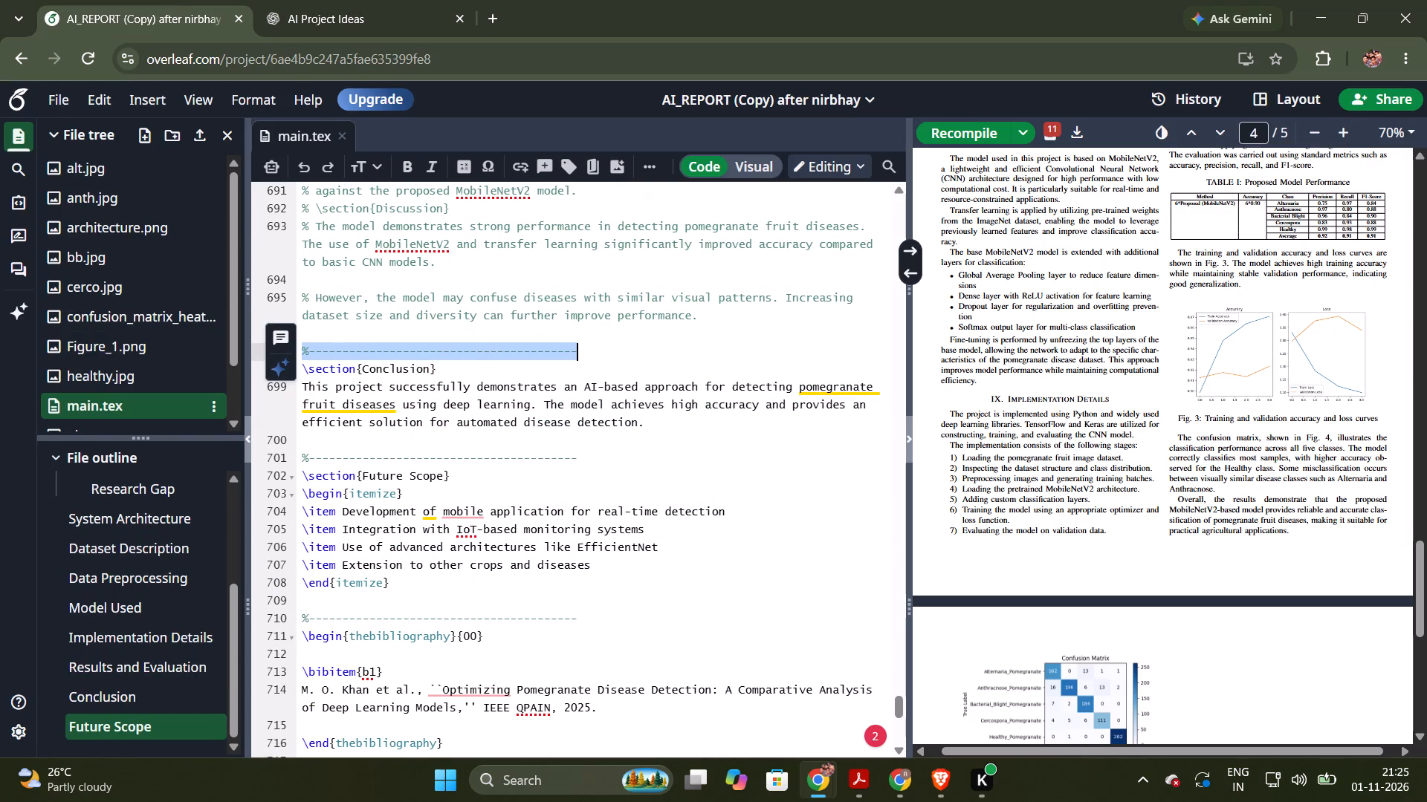
{"action": "scroll", "coordinate": [612, 328], "scroll_direction": "up", "scroll_amount": 6}
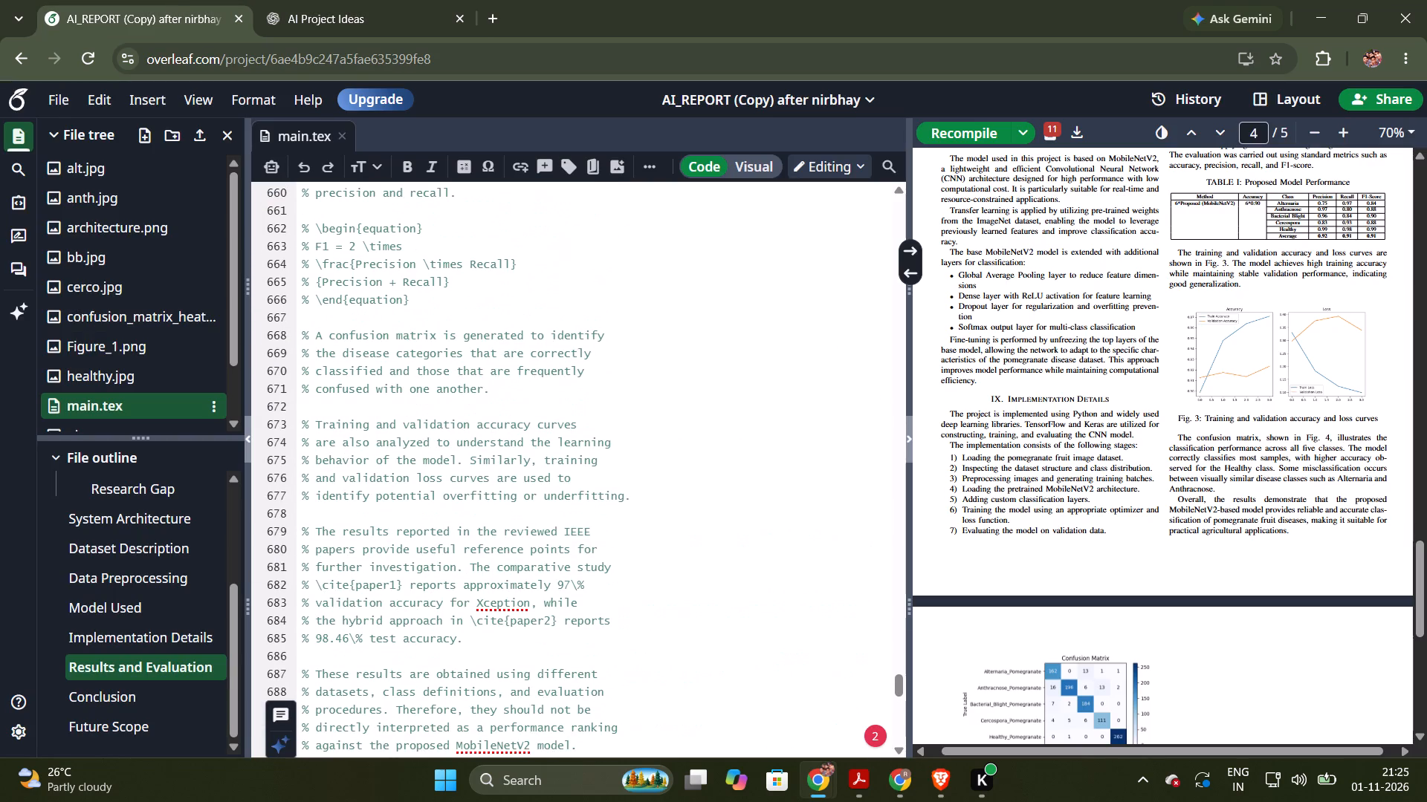
{"action": "scroll", "coordinate": [1266, 358], "scroll_direction": "up", "scroll_amount": 2}
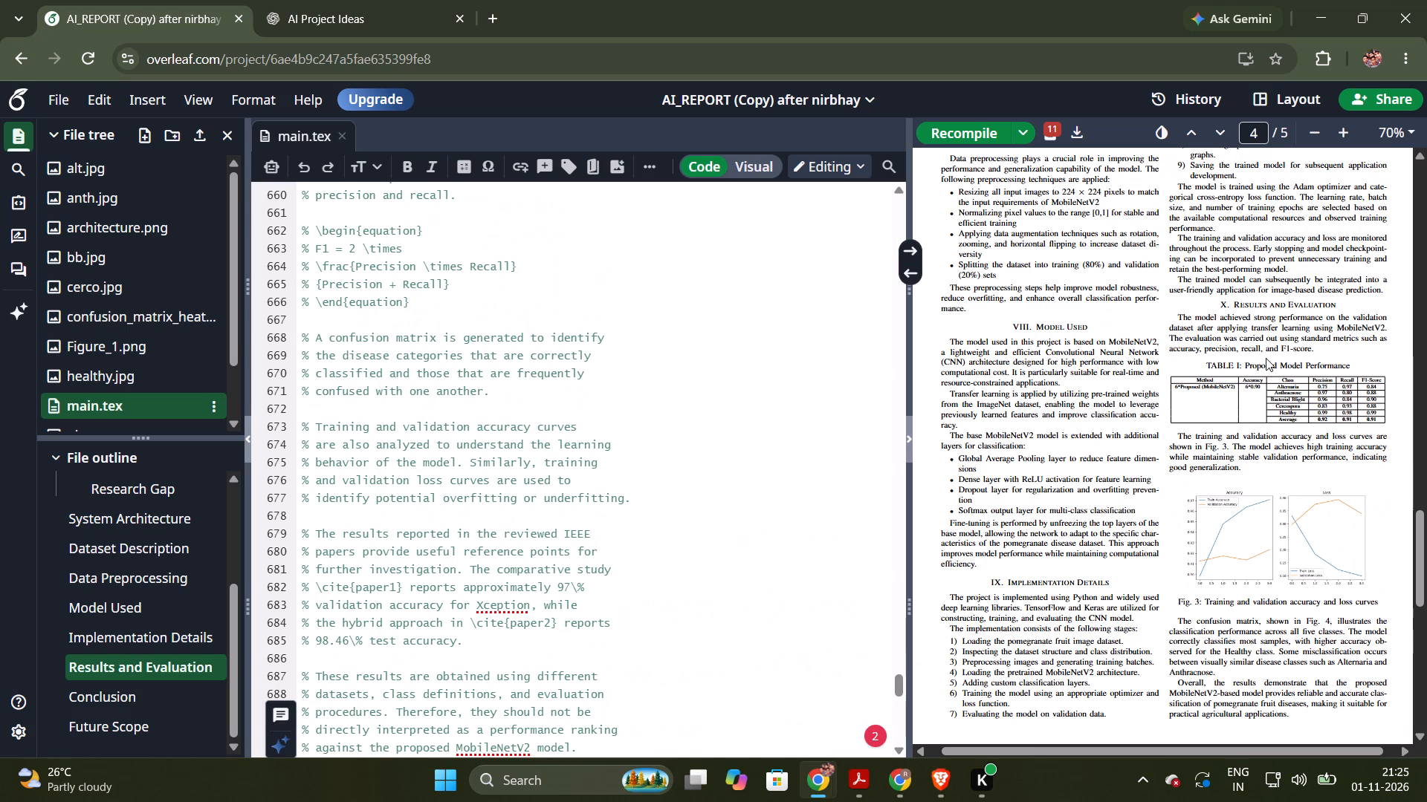
{"action": "scroll", "coordinate": [646, 381], "scroll_direction": "down", "scroll_amount": 3}
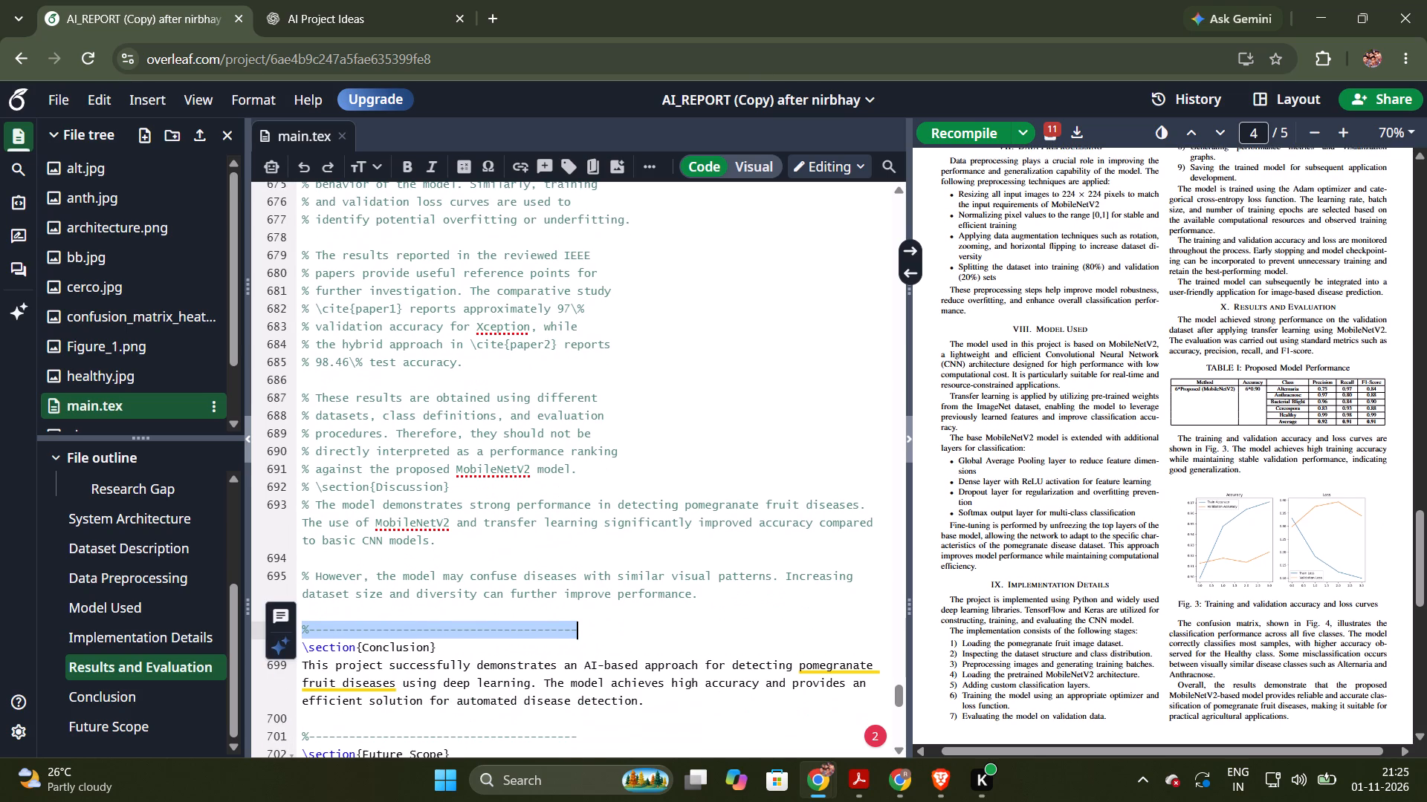
{"action": "scroll", "coordinate": [646, 381], "scroll_direction": "down", "scroll_amount": 4}
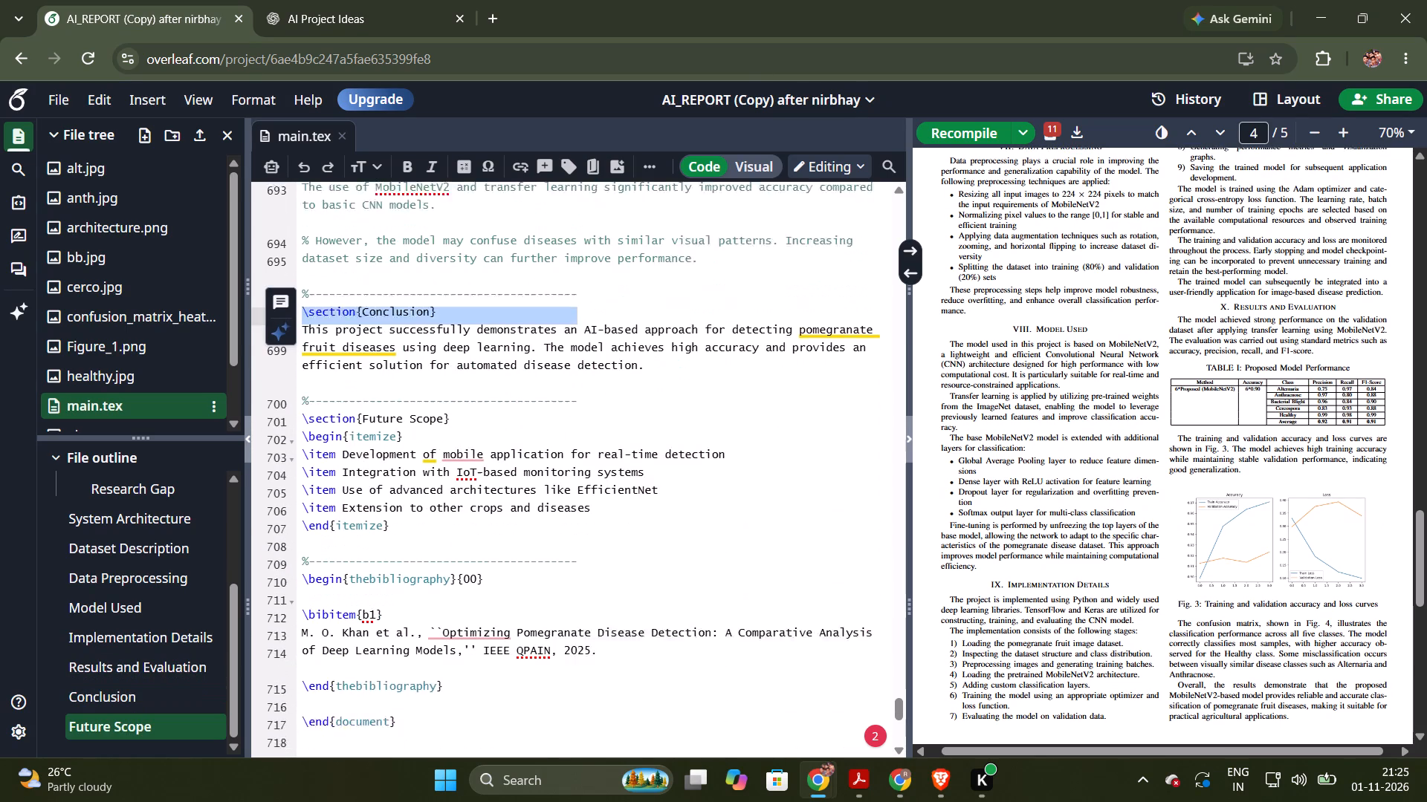
{"action": "scroll", "coordinate": [664, 358], "scroll_direction": "up", "scroll_amount": 15}
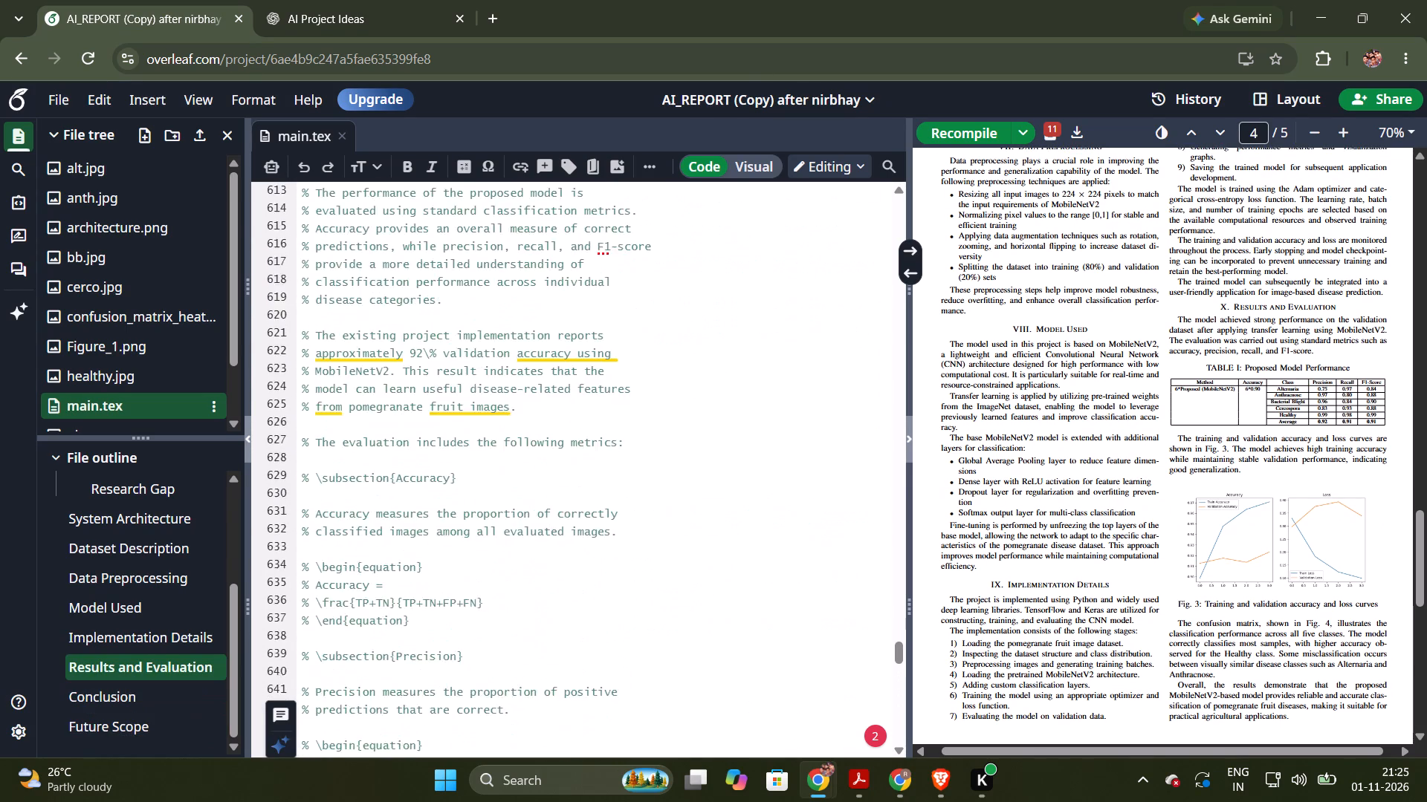
{"action": "scroll", "coordinate": [664, 358], "scroll_direction": "up", "scroll_amount": 10}
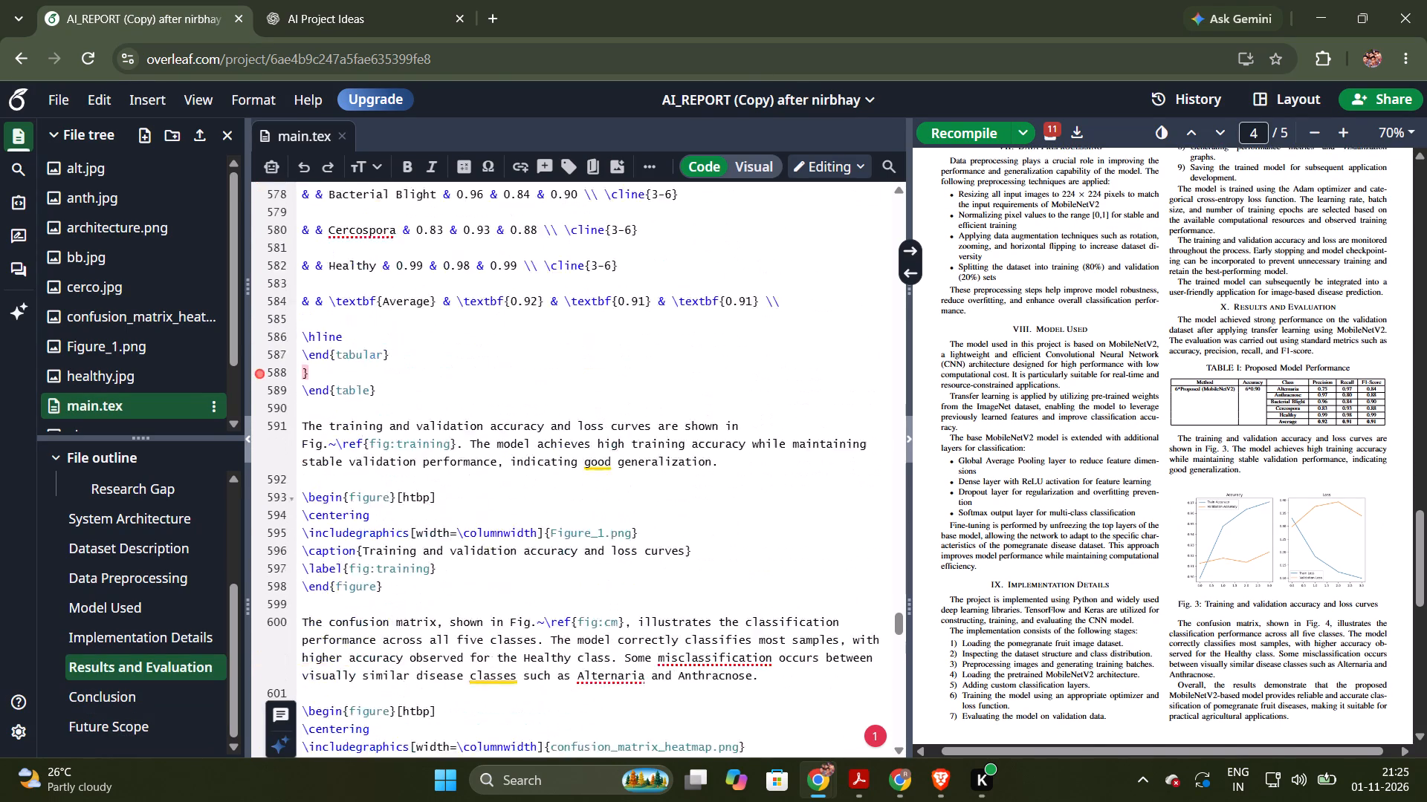
{"action": "scroll", "coordinate": [664, 358], "scroll_direction": "up", "scroll_amount": 5}
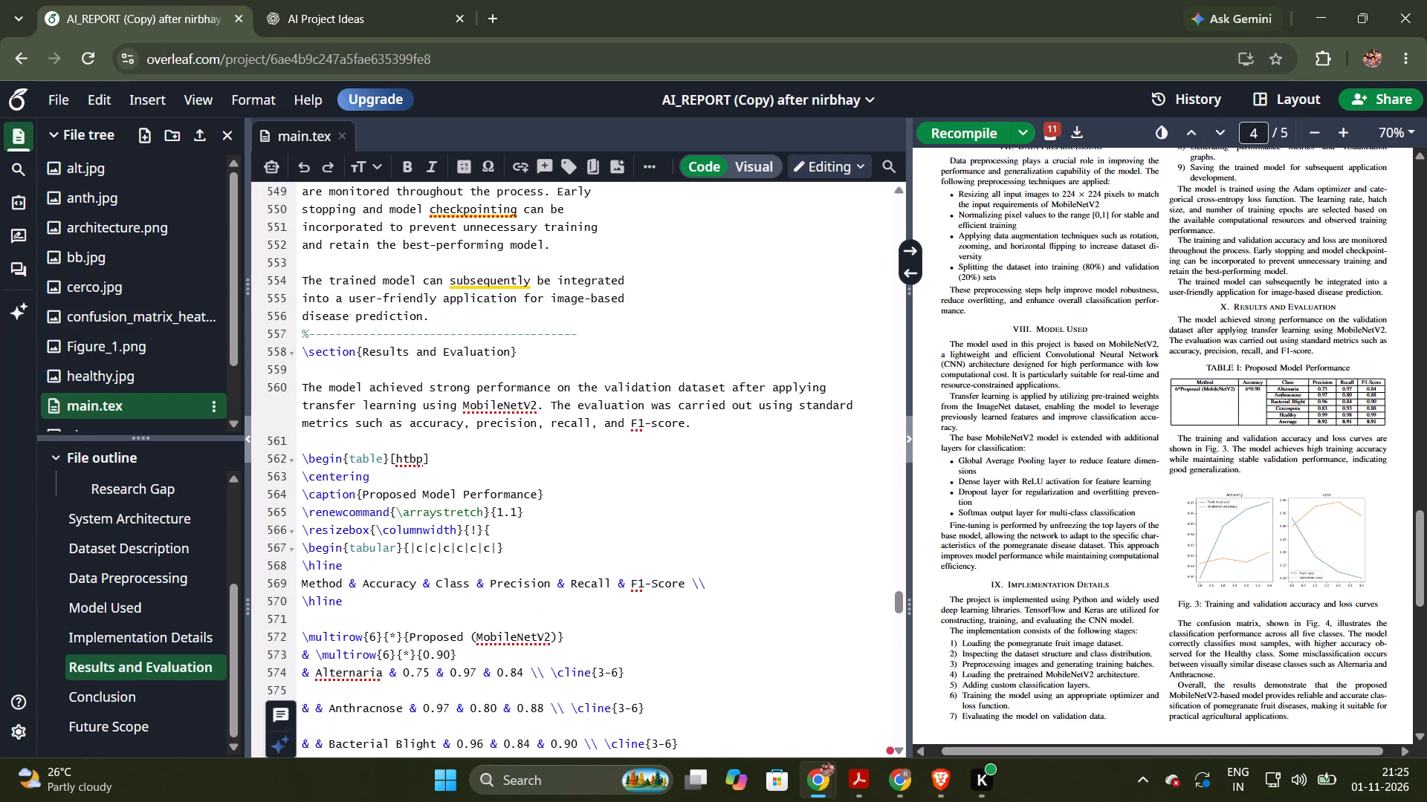
{"action": "left_click_drag", "start_coordinate": [308, 386], "coordinate": [315, 389]}
{"action": "left_click_drag", "start_coordinate": [334, 397], "coordinate": [372, 407]}
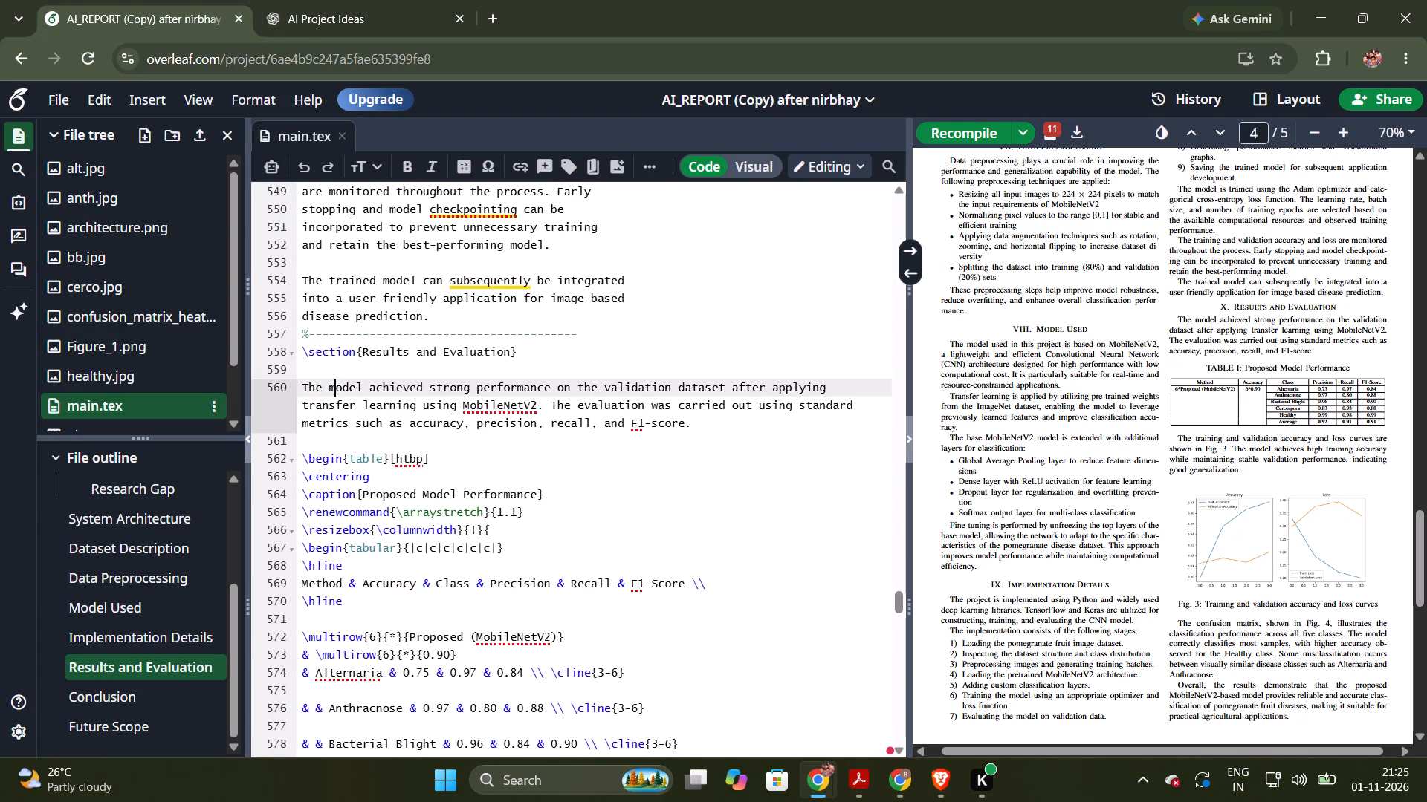
{"action": "left_click_drag", "start_coordinate": [372, 407], "coordinate": [624, 451]}
{"action": "double_click", "coordinate": [702, 427]}
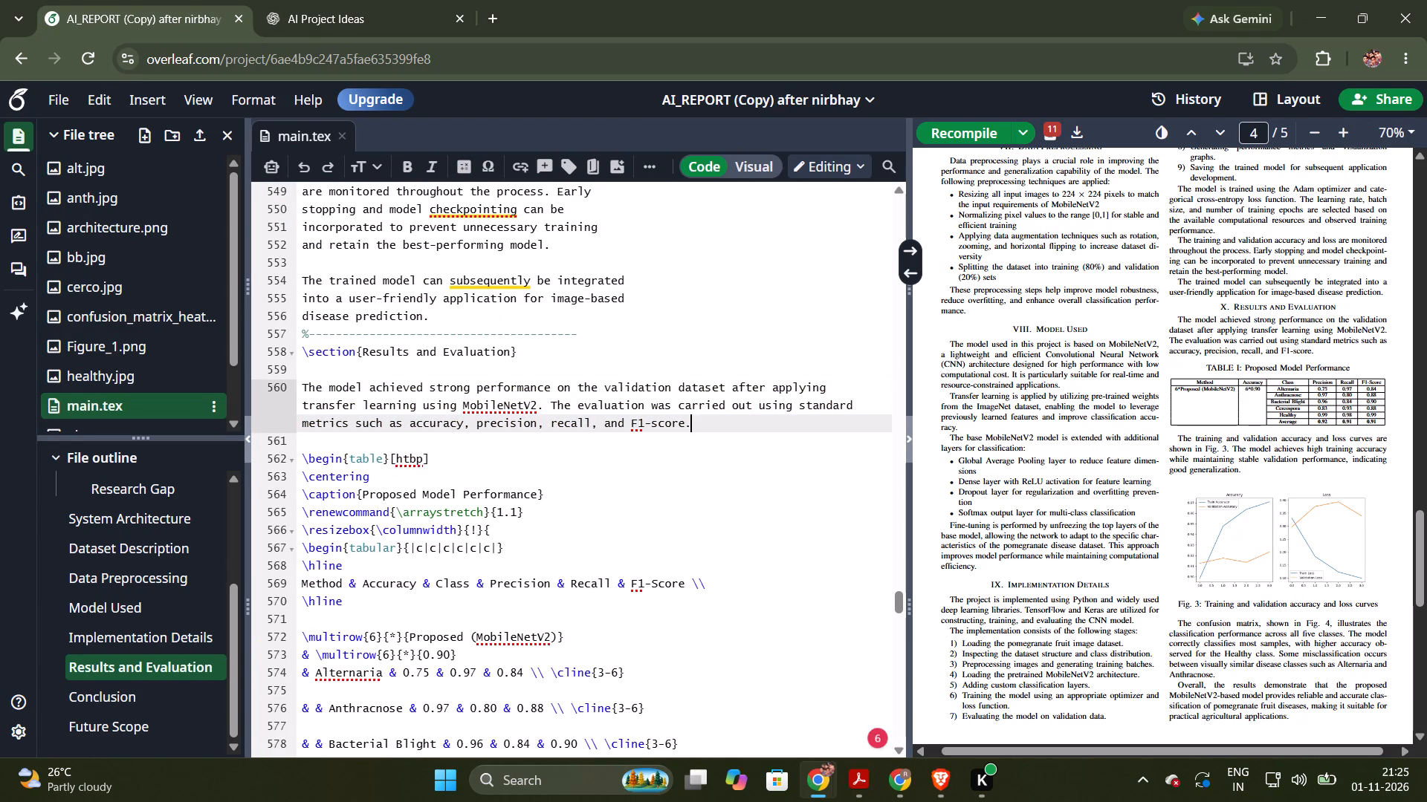
{"action": "left_click_drag", "start_coordinate": [305, 385], "coordinate": [352, 397]}
{"action": "left_click_drag", "start_coordinate": [463, 423], "coordinate": [558, 440]}
{"action": "double_click", "coordinate": [558, 440]}
{"action": "left_click_drag", "start_coordinate": [562, 440], "coordinate": [571, 439]}
{"action": "left_click_drag", "start_coordinate": [615, 434], "coordinate": [626, 433]}
{"action": "double_click", "coordinate": [626, 433]}
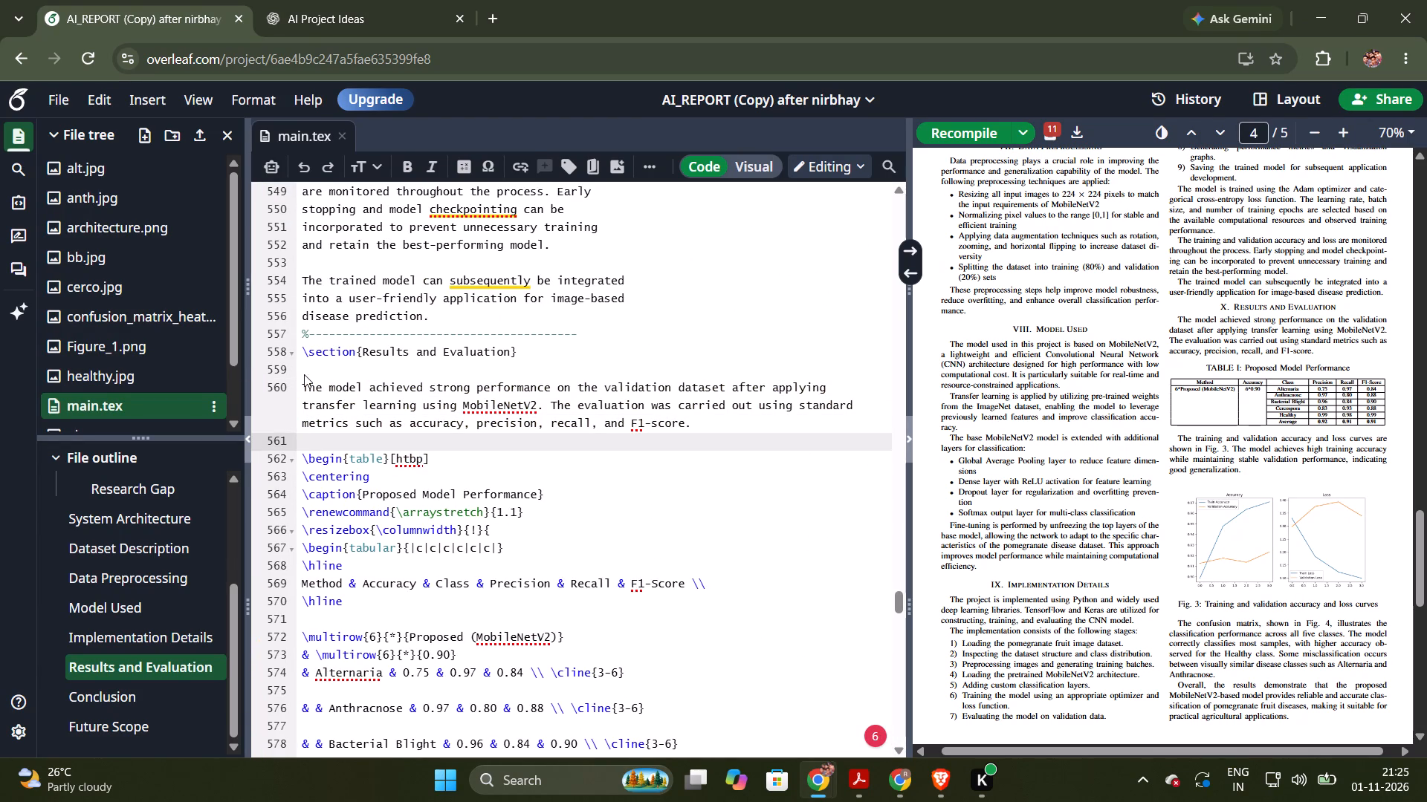
{"action": "left_click_drag", "start_coordinate": [303, 379], "coordinate": [654, 435]}
{"action": "key", "text": "ctrl+v"}
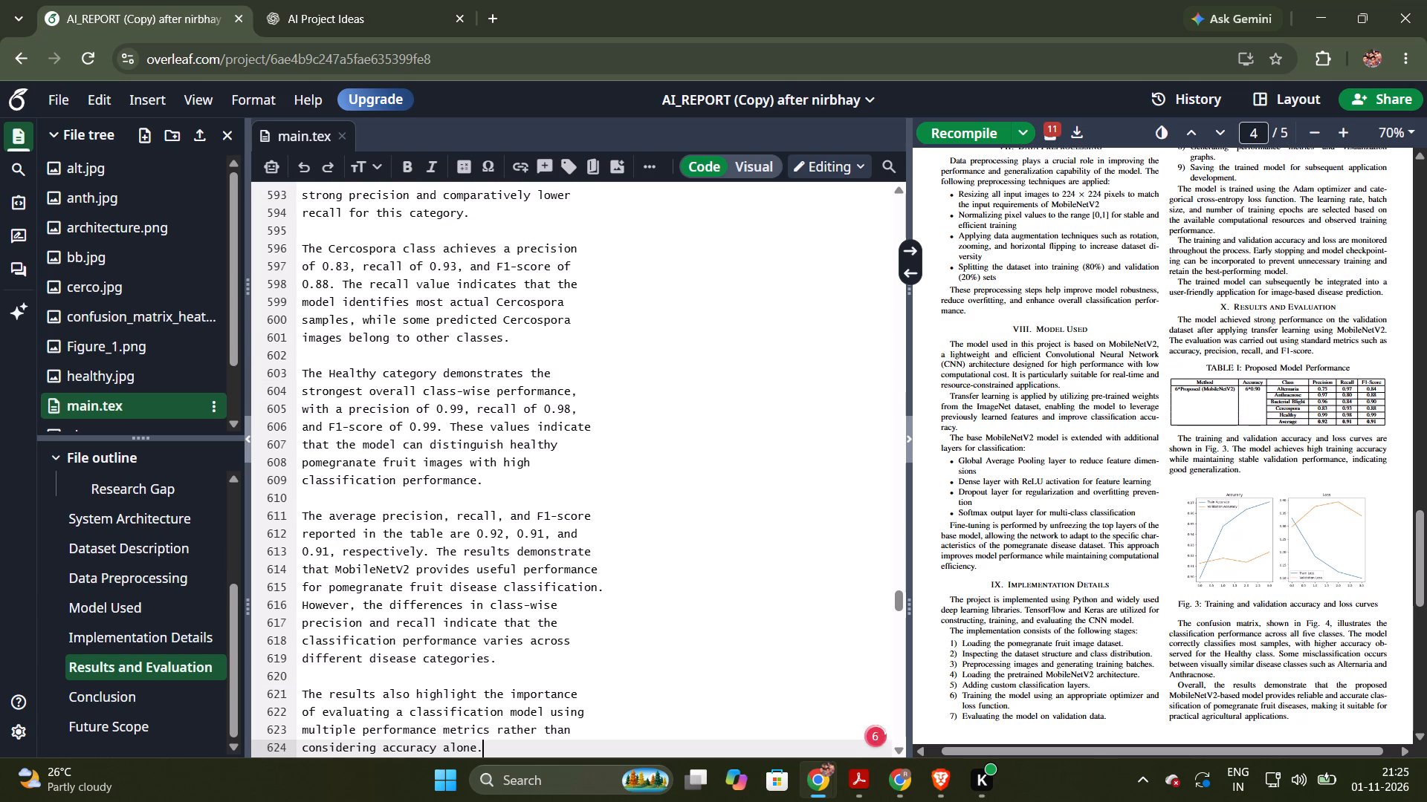
Recompile the report and examine the Results and Evaluation pages in the PDF.
{"action": "left_click", "coordinate": [971, 140]}
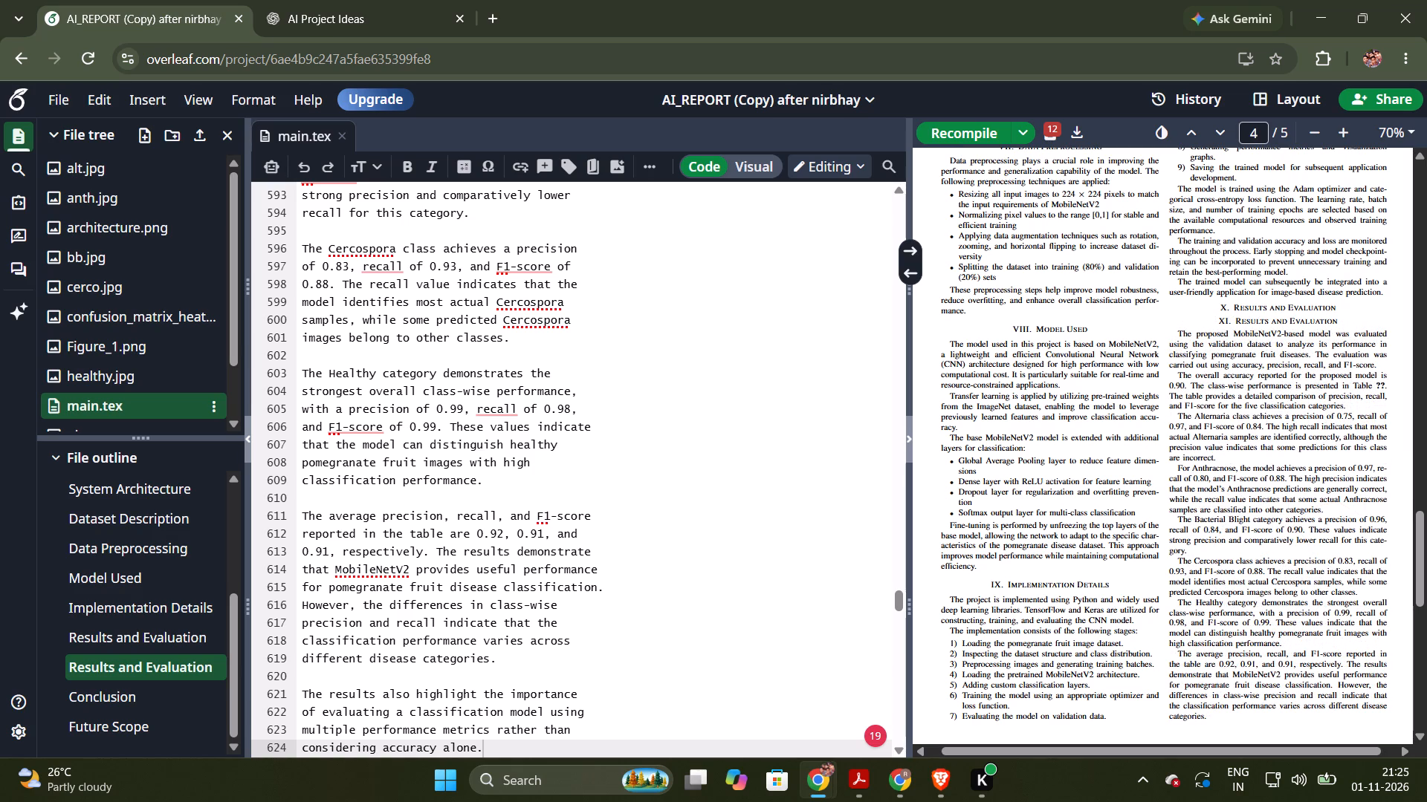
{"action": "scroll", "coordinate": [1257, 450], "scroll_direction": "down", "scroll_amount": 3}
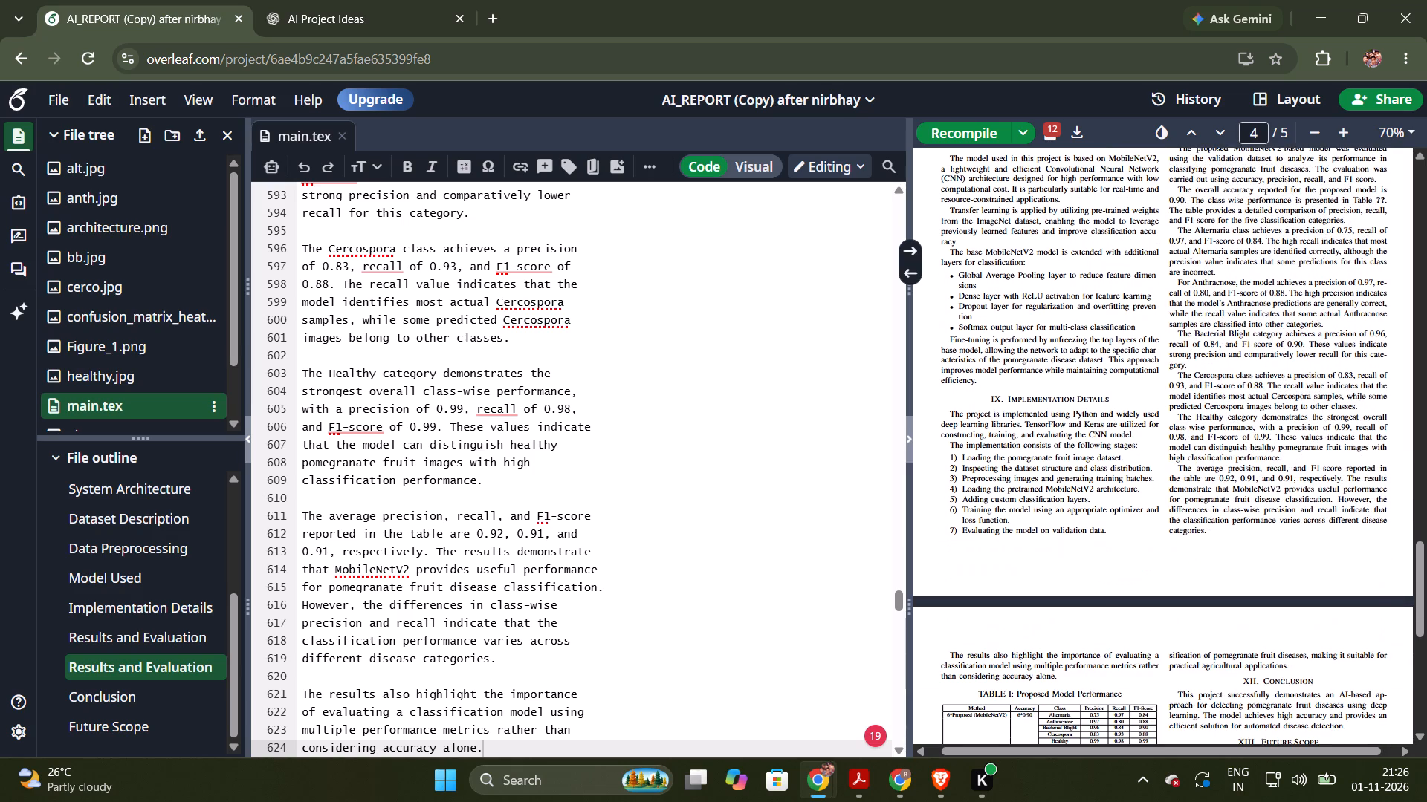
{"action": "scroll", "coordinate": [1257, 450], "scroll_direction": "down", "scroll_amount": 3}
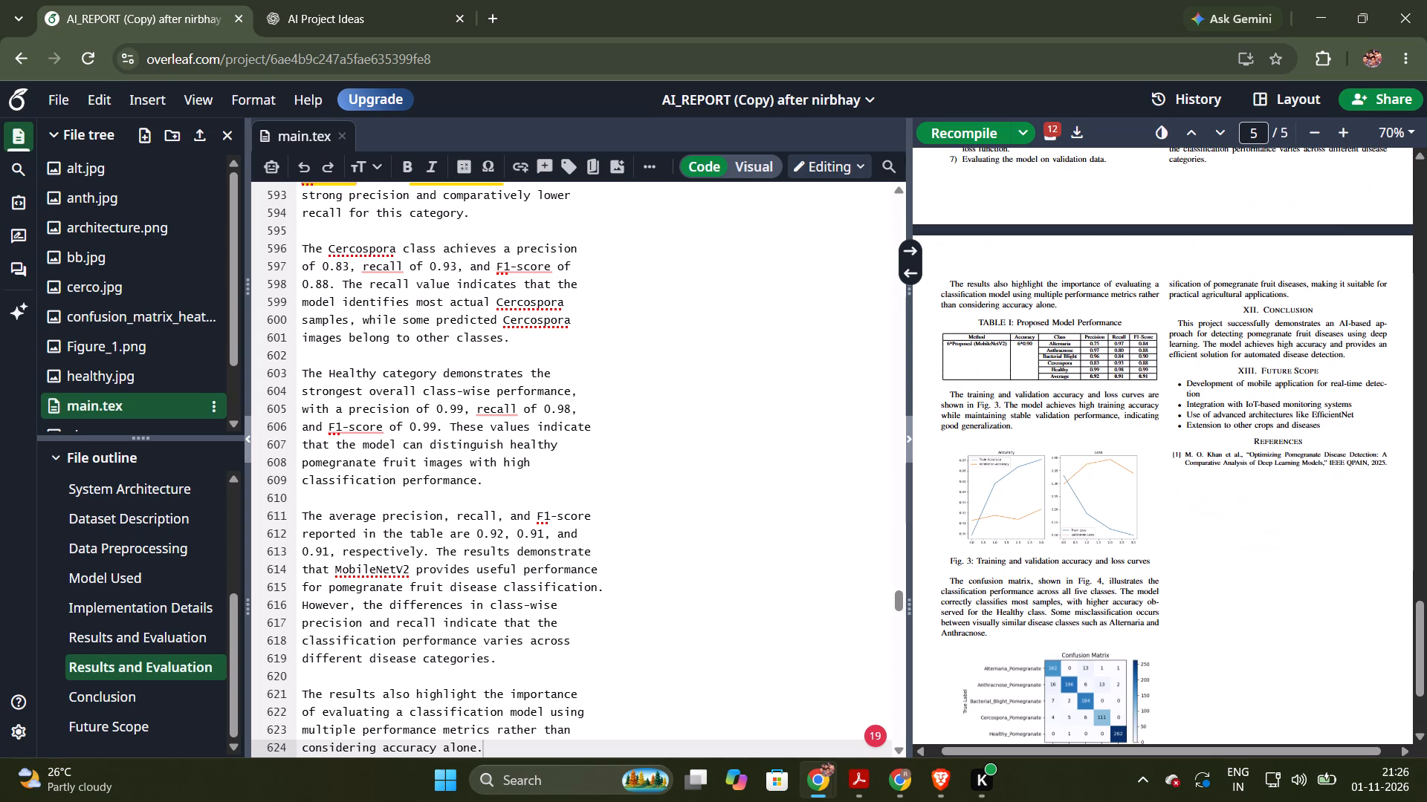
{"action": "scroll", "coordinate": [1257, 450], "scroll_direction": "up", "scroll_amount": 6}
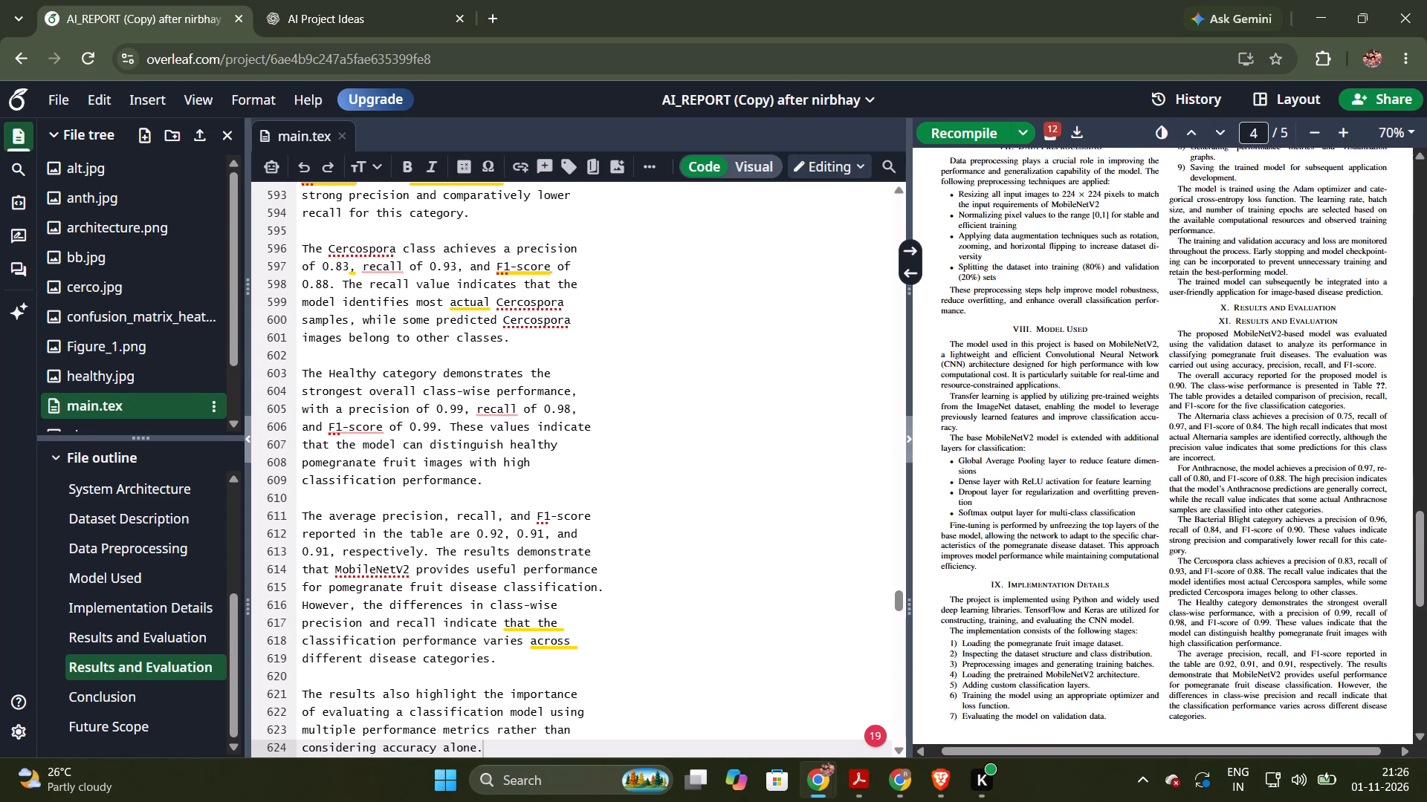
Delete the duplicate Results and Evaluation section heading above the pasted explanation and recompile the report.
{"action": "triple_click", "coordinate": [501, 358]}
{"action": "double_click", "coordinate": [501, 358]}
{"action": "scroll", "coordinate": [549, 312], "scroll_direction": "up", "scroll_amount": 9}
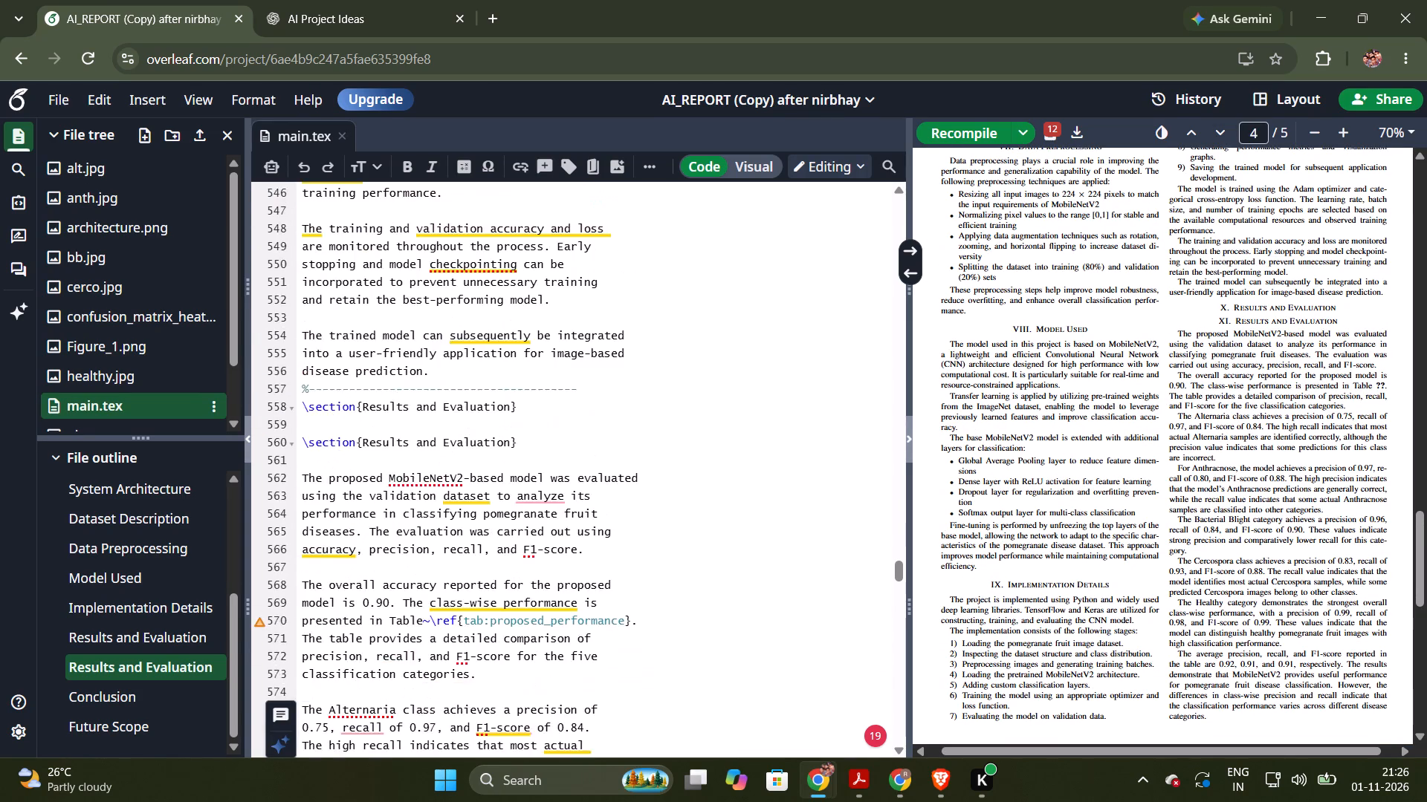
{"action": "scroll", "coordinate": [549, 315], "scroll_direction": "up", "scroll_amount": 2}
{"action": "scroll", "coordinate": [549, 315], "scroll_direction": "down", "scroll_amount": 2}
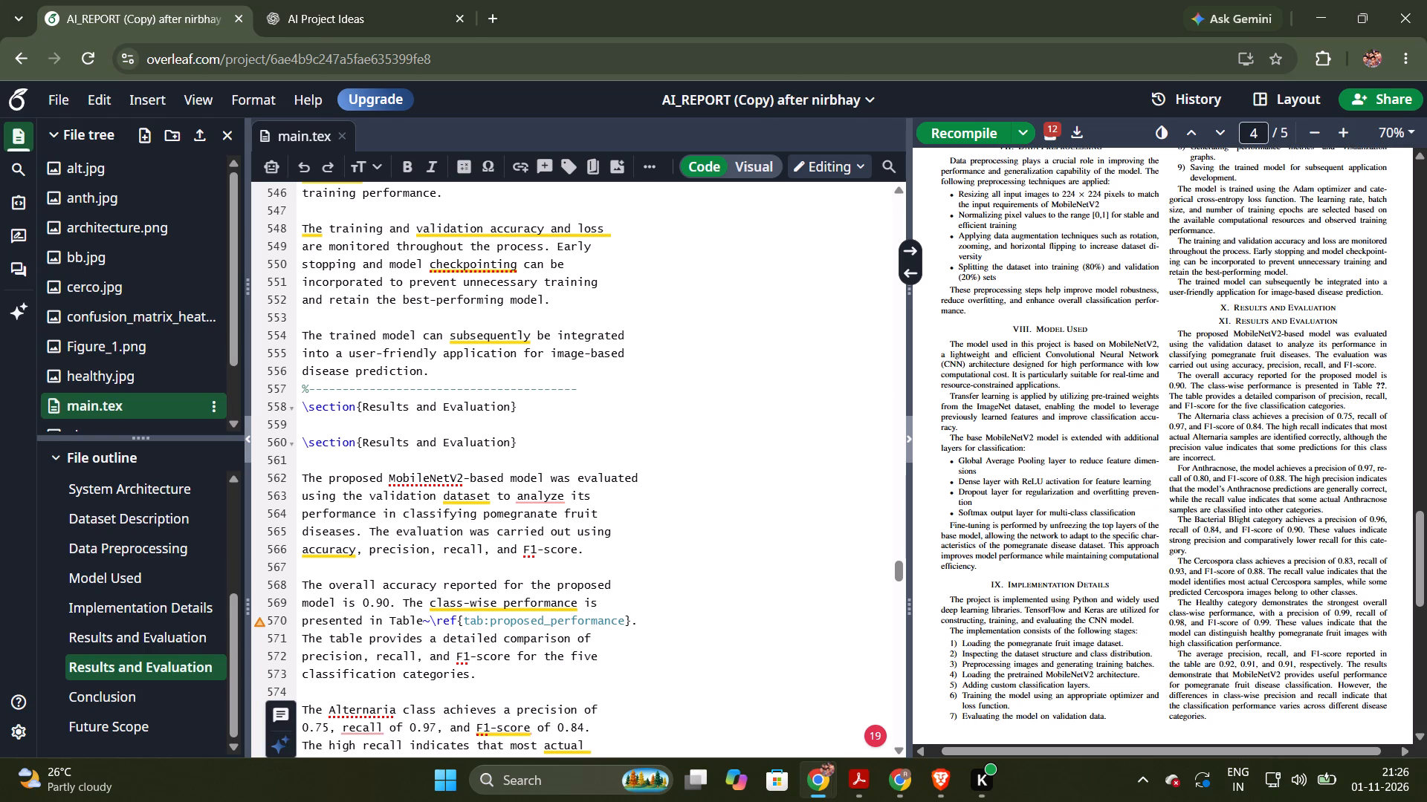
{"action": "triple_click", "coordinate": [525, 407]}
{"action": "double_click", "coordinate": [523, 405]}
{"action": "key", "text": "BackSpace"}
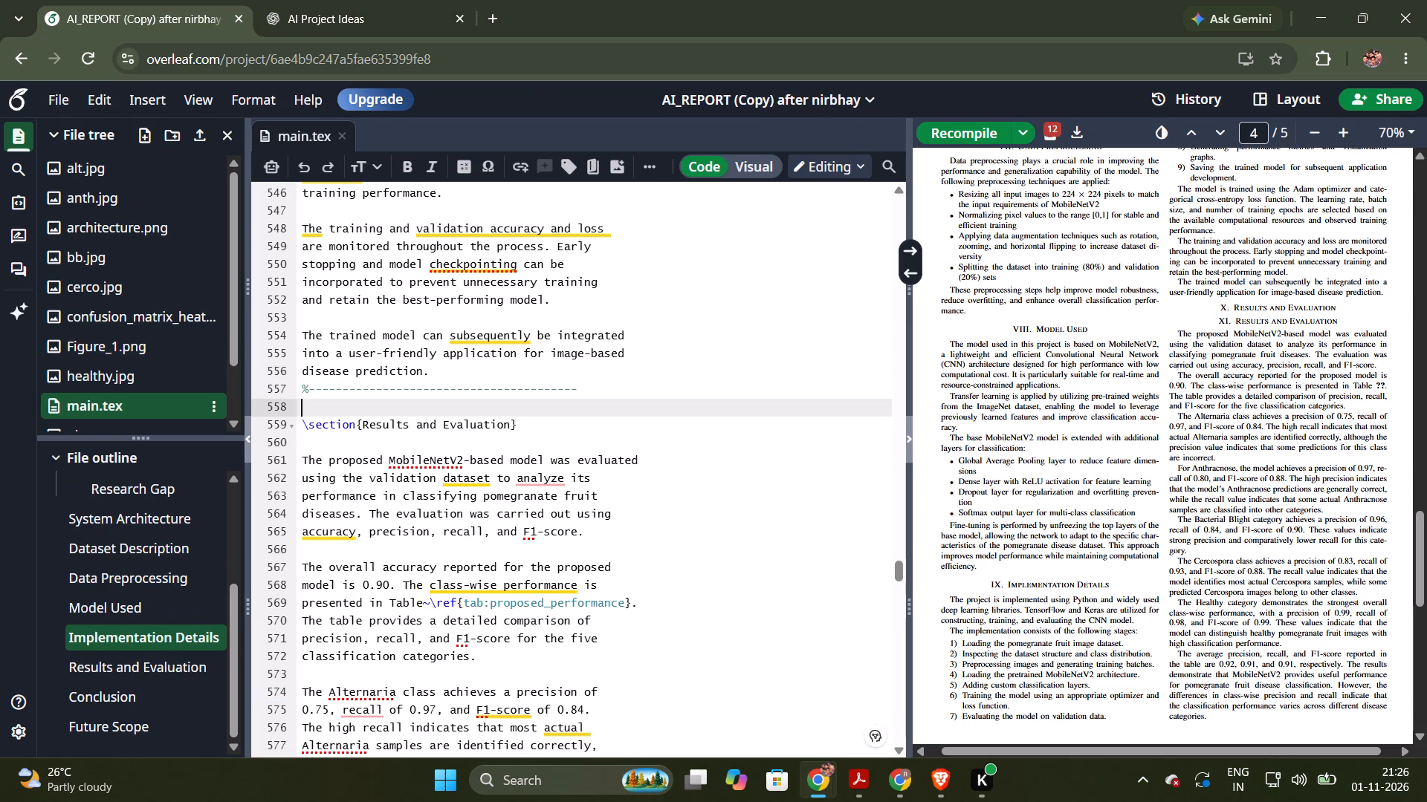
{"action": "left_click", "coordinate": [957, 132]}
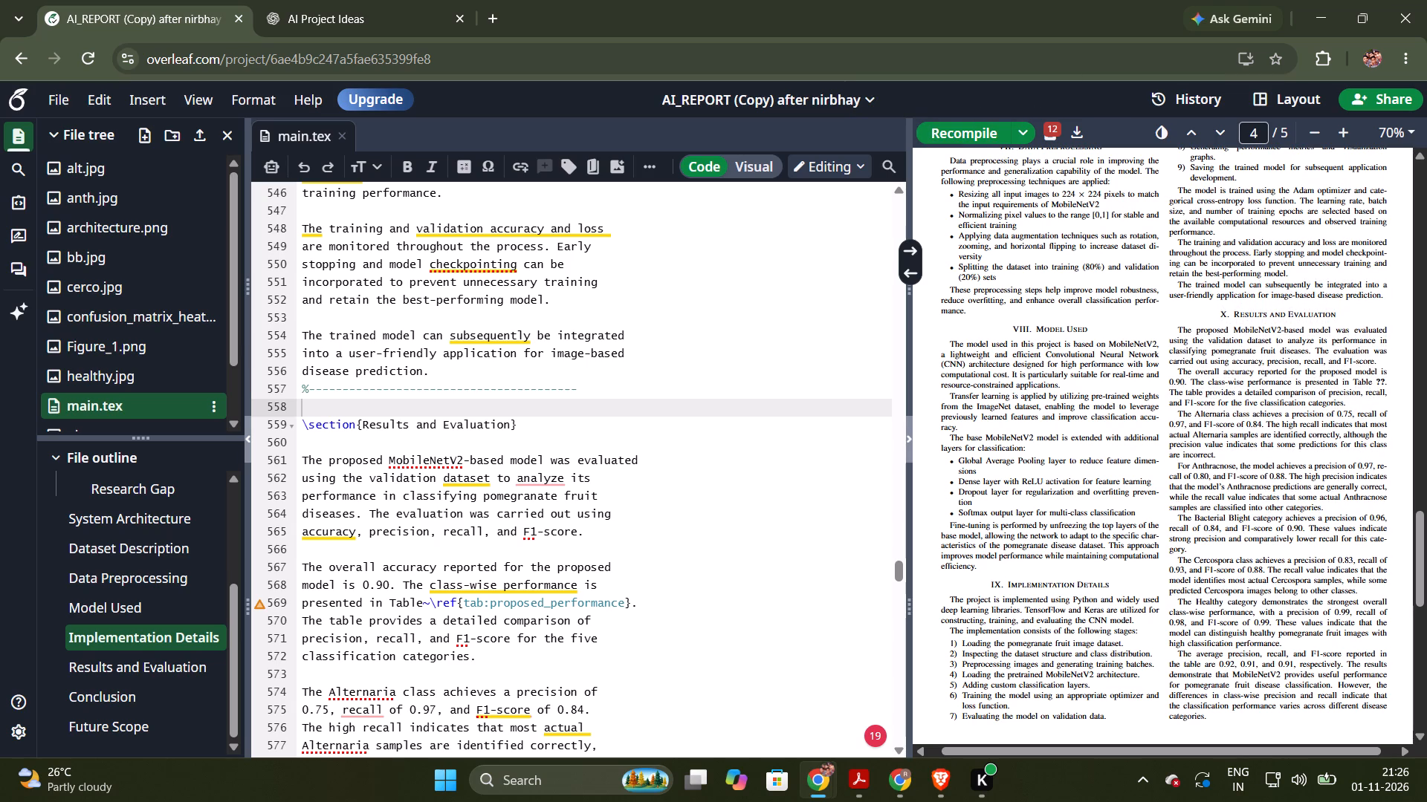
Examine the recompiled PDF from the Results and Evaluation text through the performance table, figures, Conclusion, Future Scope and References.
{"action": "scroll", "coordinate": [1243, 452], "scroll_direction": "down", "scroll_amount": 1}
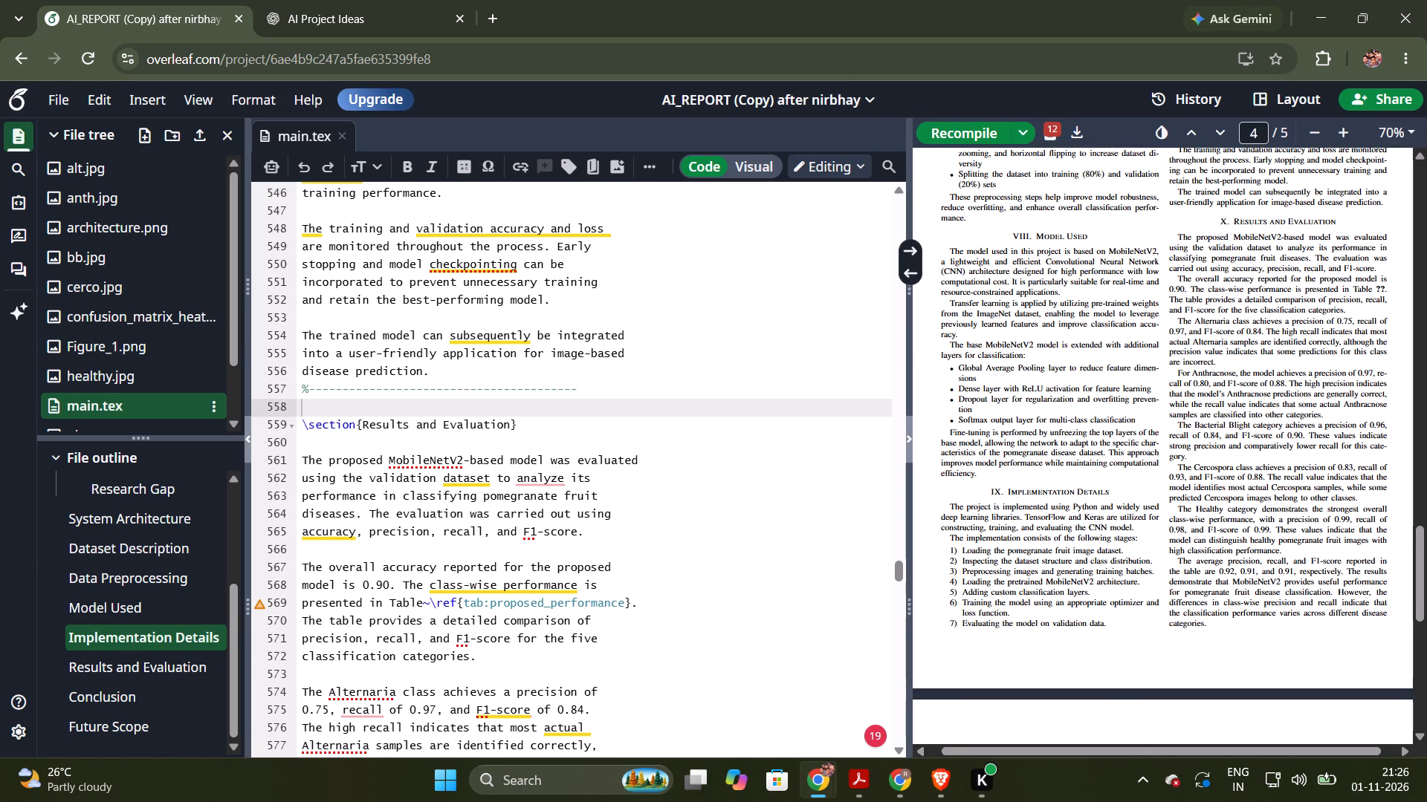
{"action": "scroll", "coordinate": [1286, 495], "scroll_direction": "down", "scroll_amount": 3}
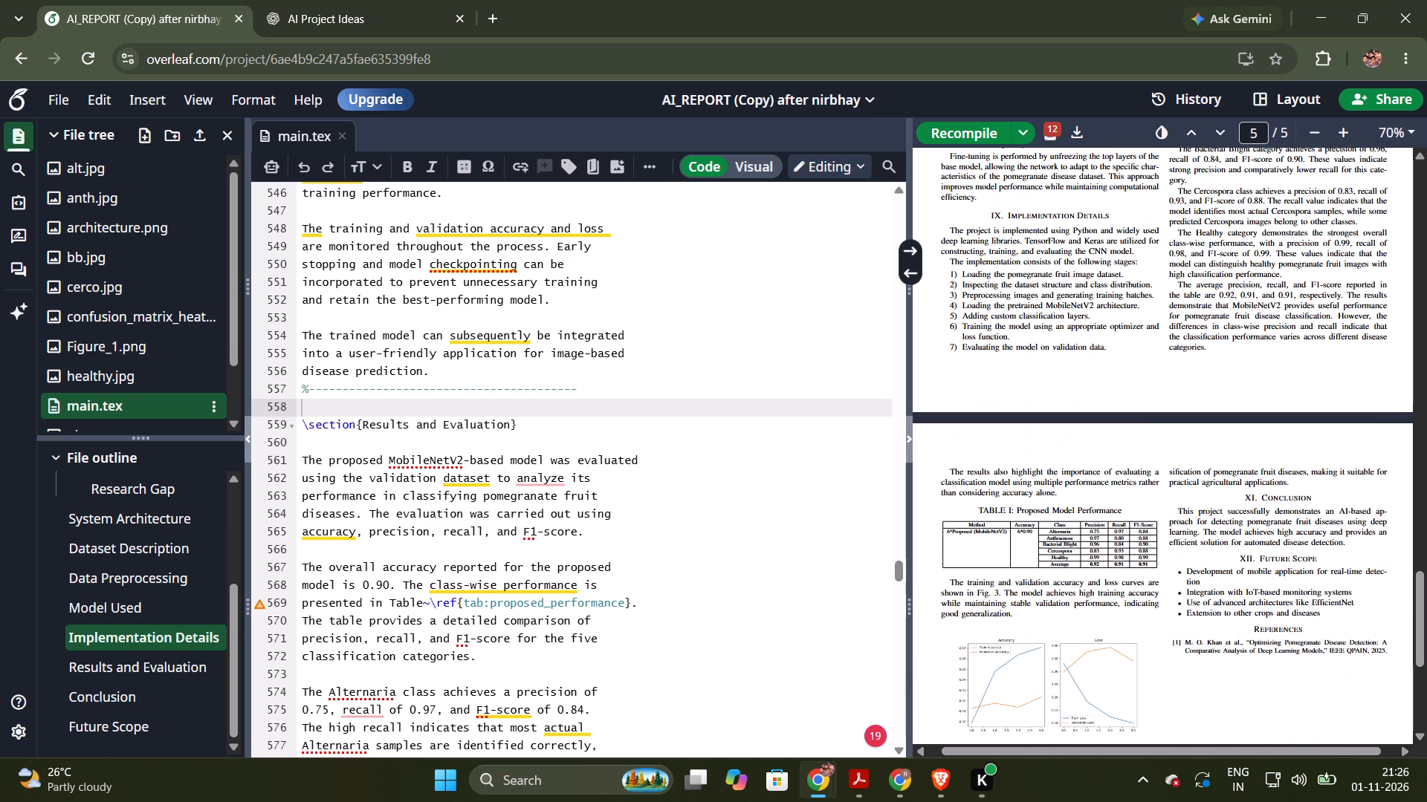
{"action": "scroll", "coordinate": [1286, 495], "scroll_direction": "down", "scroll_amount": 9}
{"action": "scroll", "coordinate": [1286, 495], "scroll_direction": "up", "scroll_amount": 4}
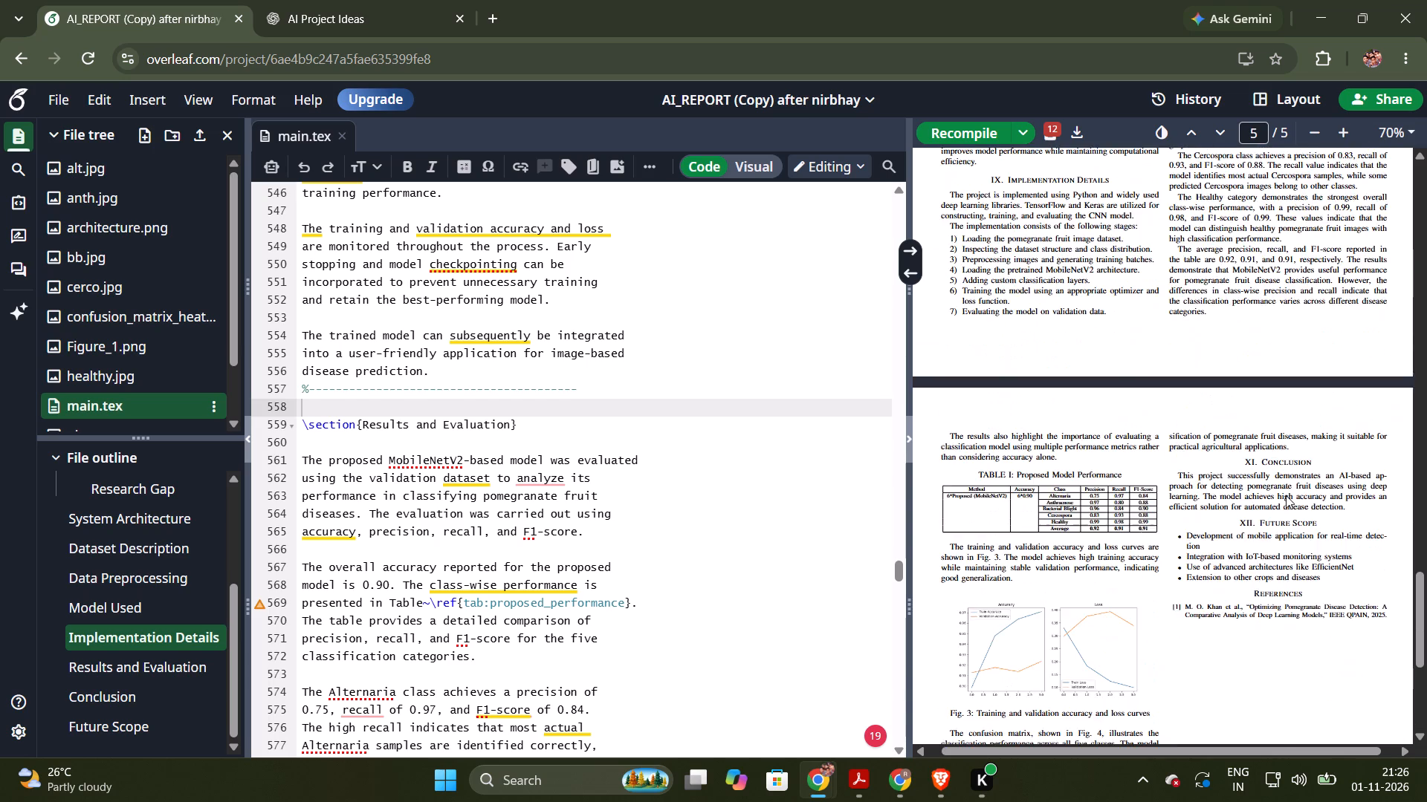
{"action": "scroll", "coordinate": [1286, 495], "scroll_direction": "up", "scroll_amount": 9}
{"action": "scroll", "coordinate": [1286, 495], "scroll_direction": "down", "scroll_amount": 6}
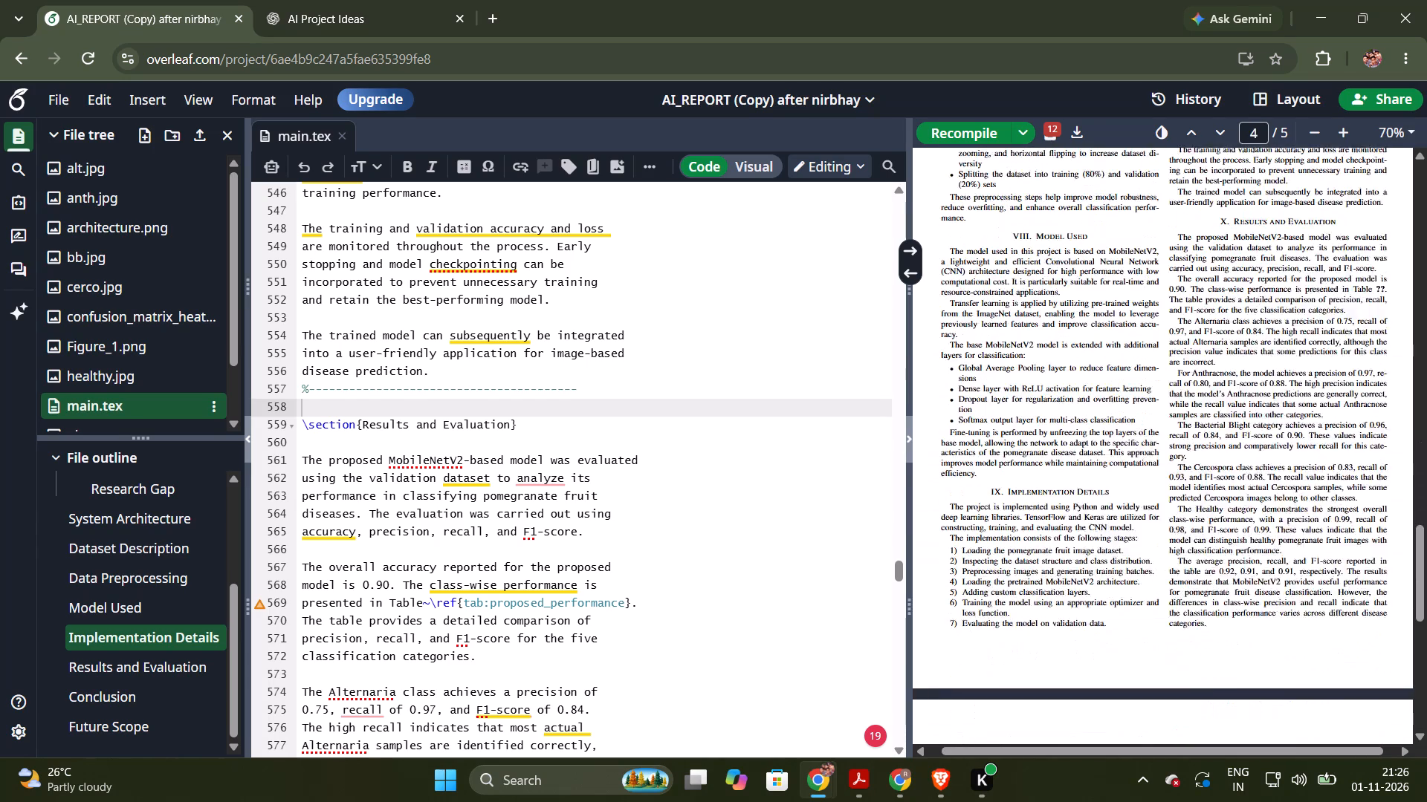
{"action": "scroll", "coordinate": [1286, 495], "scroll_direction": "down", "scroll_amount": 14}
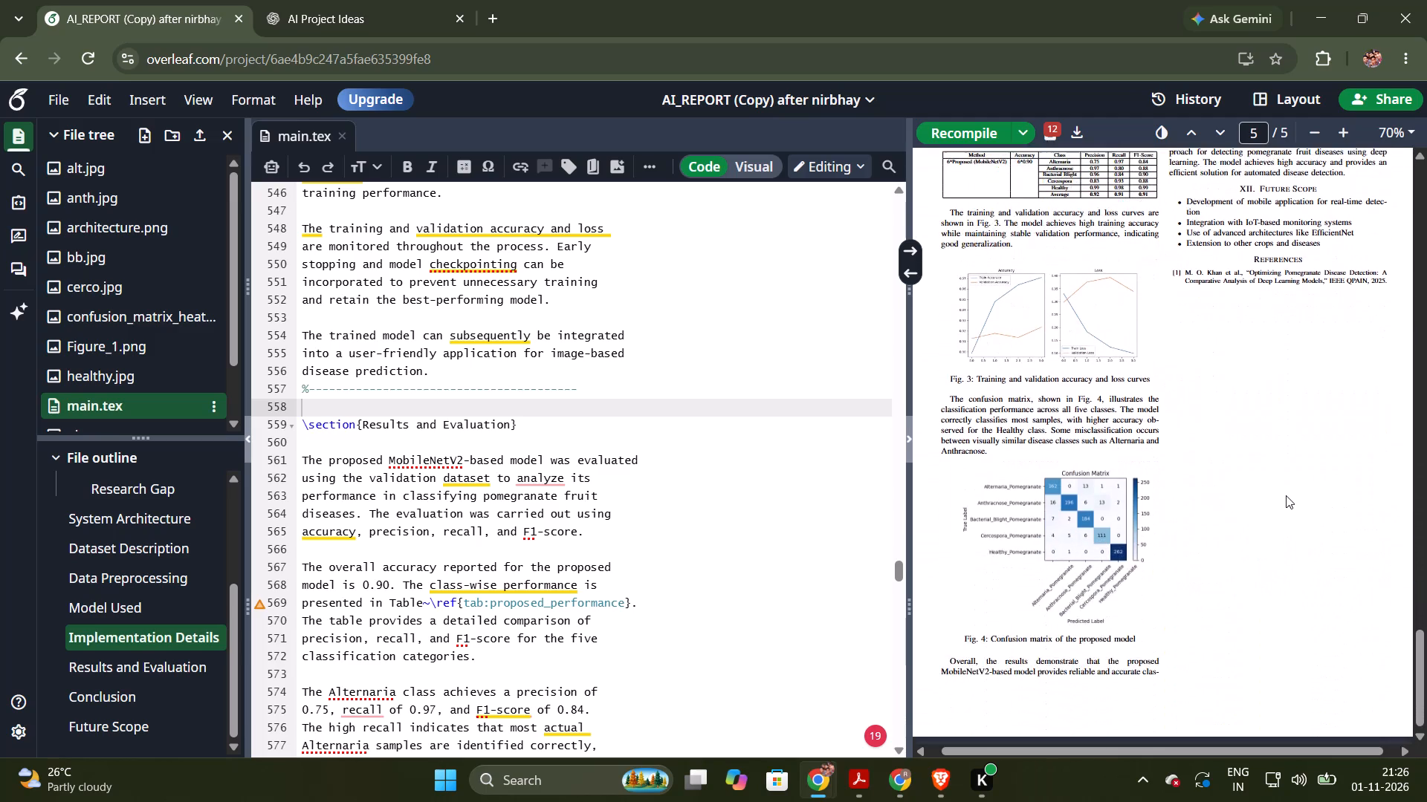
{"action": "scroll", "coordinate": [1286, 495], "scroll_direction": "up", "scroll_amount": 6}
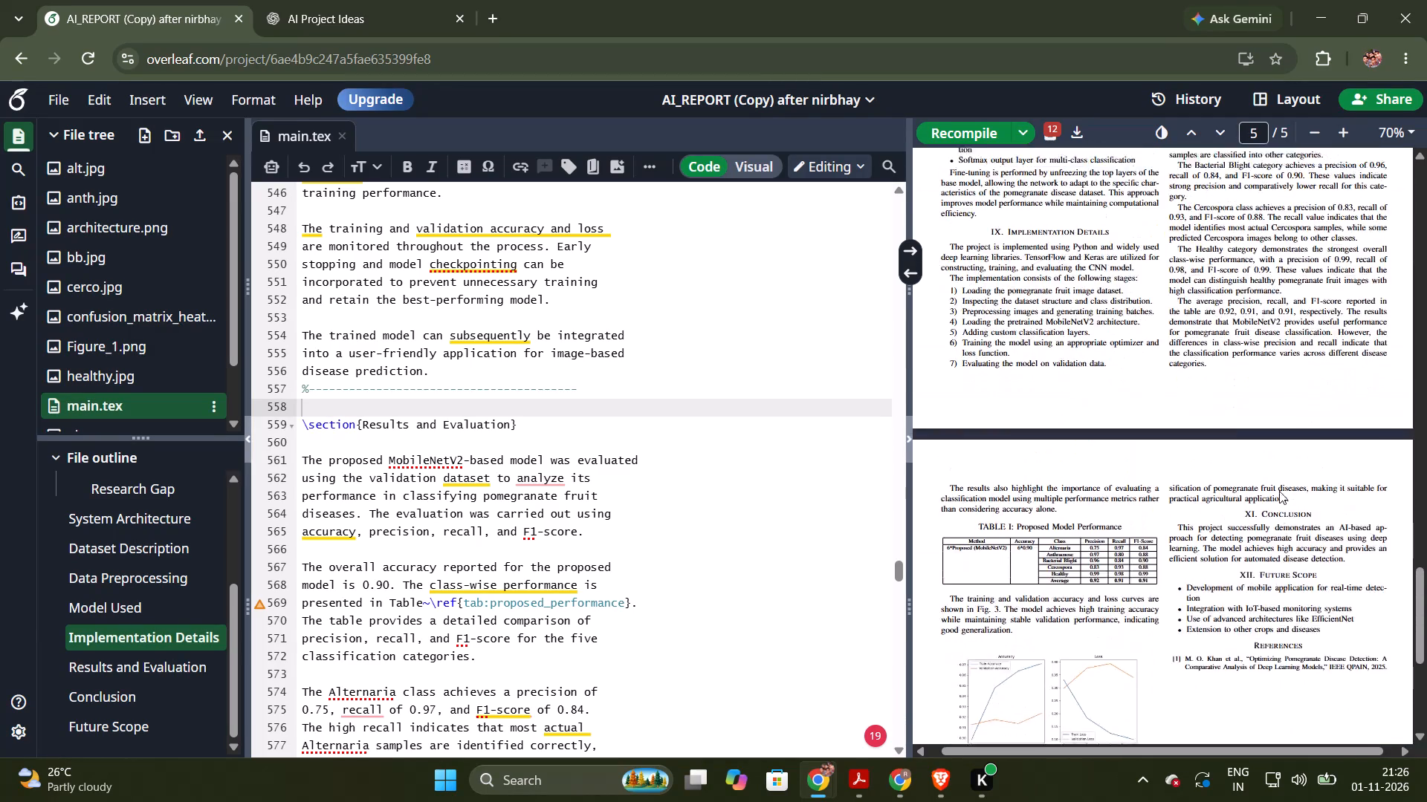
{"action": "scroll", "coordinate": [1279, 491], "scroll_direction": "up", "scroll_amount": 4}
{"action": "scroll", "coordinate": [1279, 491], "scroll_direction": "down", "scroll_amount": 8}
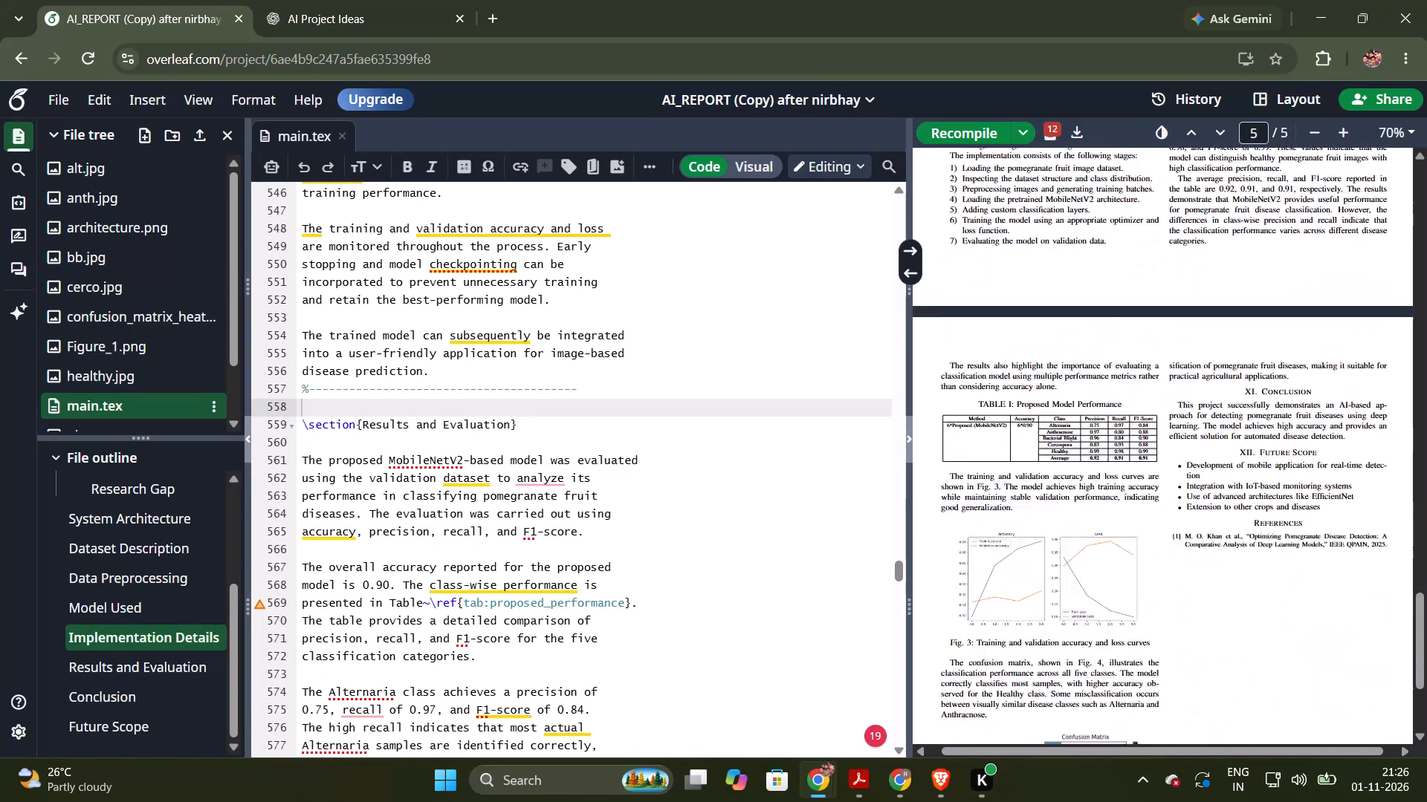
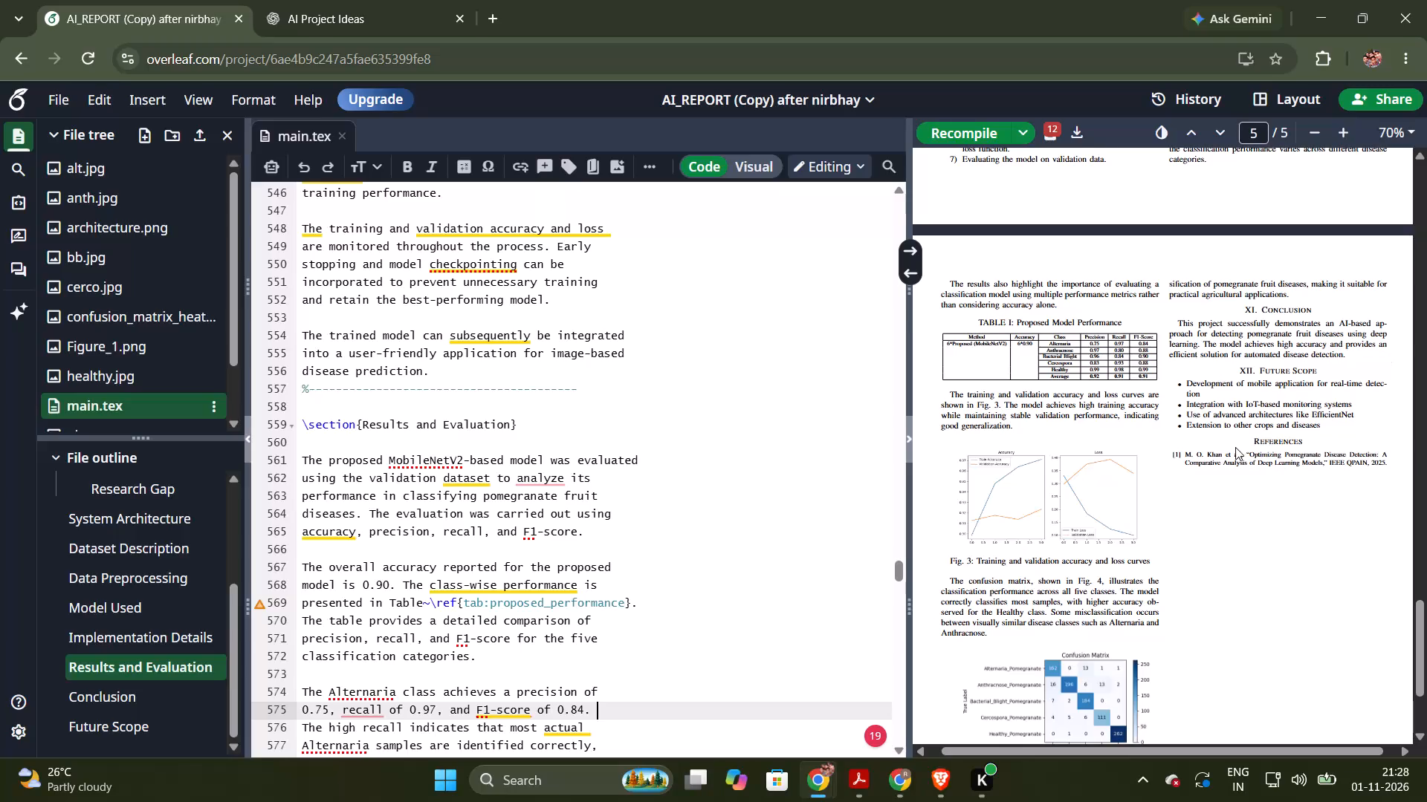
Examine pages 4 and 5 of the compiled PDF, from Data Preprocessing through Results and Evaluation to the Conclusion and Future Scope.
{"action": "scroll", "coordinate": [1235, 447], "scroll_direction": "up", "scroll_amount": 1}
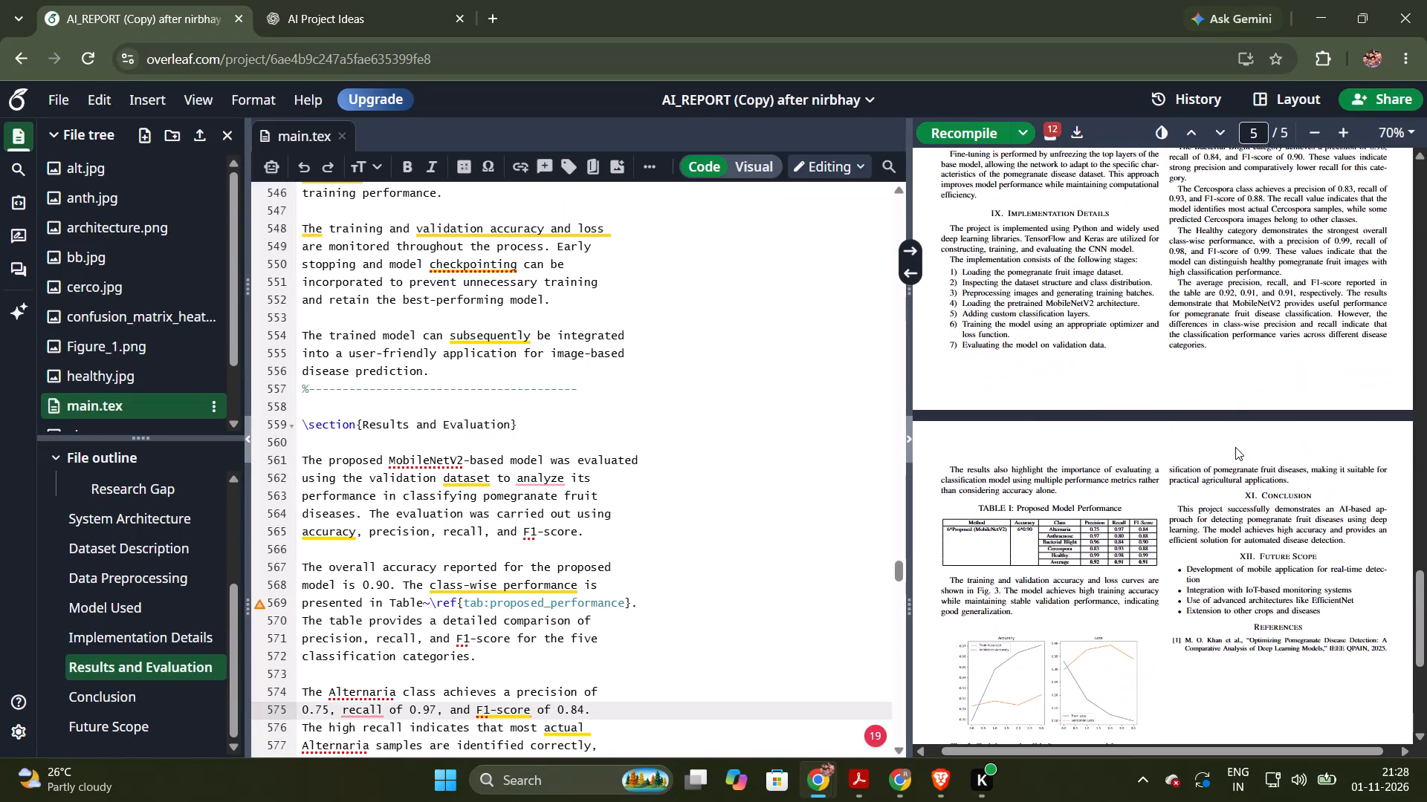
{"action": "scroll", "coordinate": [1235, 447], "scroll_direction": "up", "scroll_amount": 2}
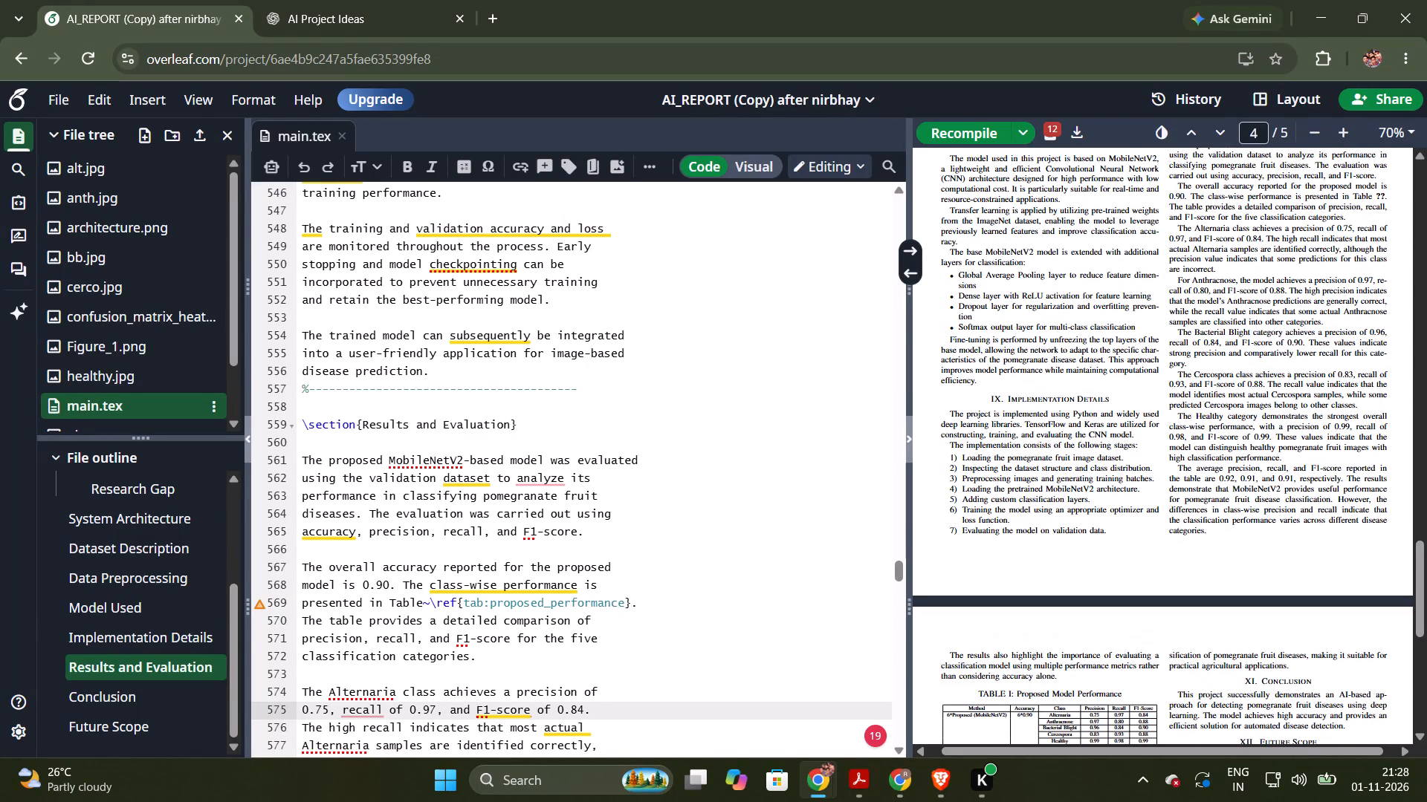
{"action": "scroll", "coordinate": [1235, 447], "scroll_direction": "up", "scroll_amount": 5}
{"action": "scroll", "coordinate": [1235, 447], "scroll_direction": "down", "scroll_amount": 5}
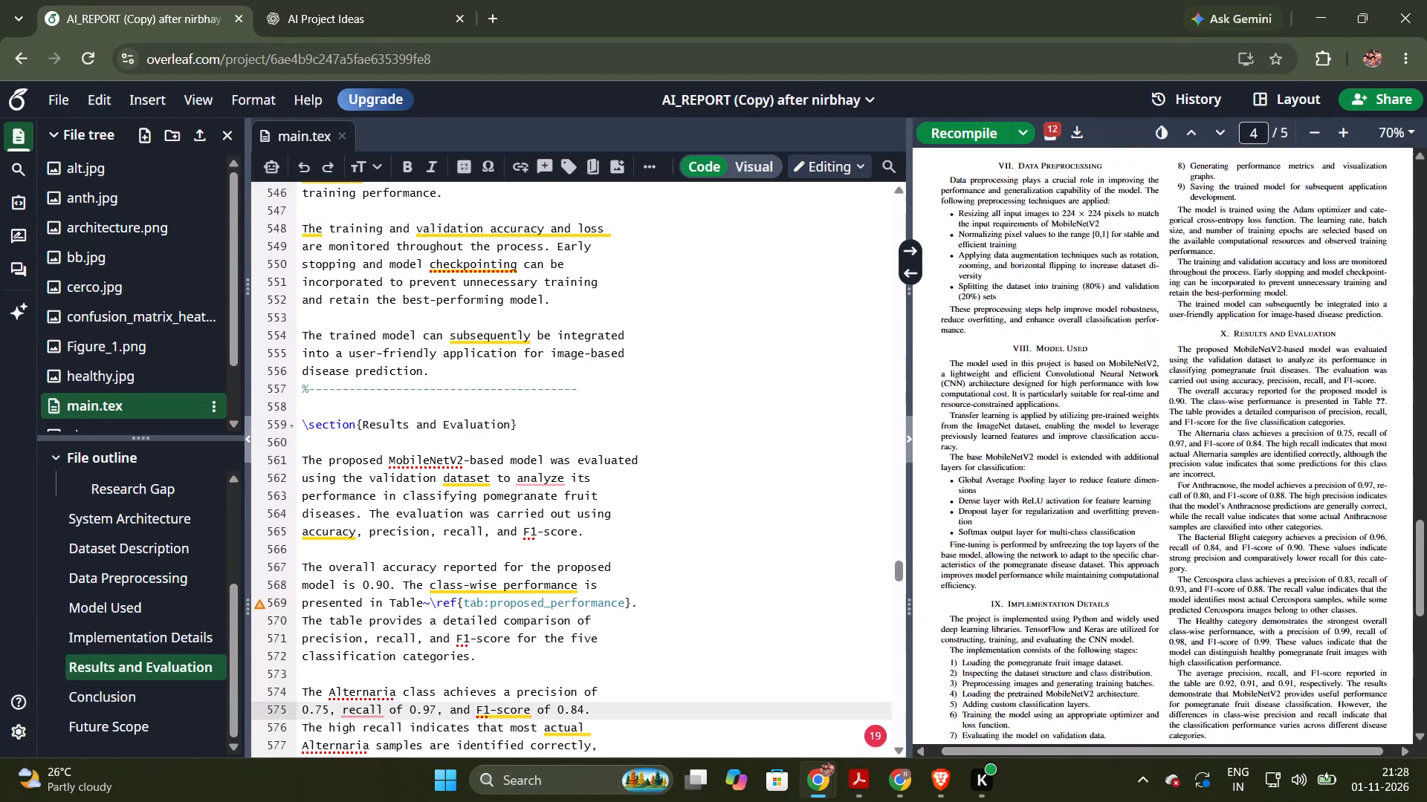
{"action": "scroll", "coordinate": [1235, 447], "scroll_direction": "down", "scroll_amount": 3}
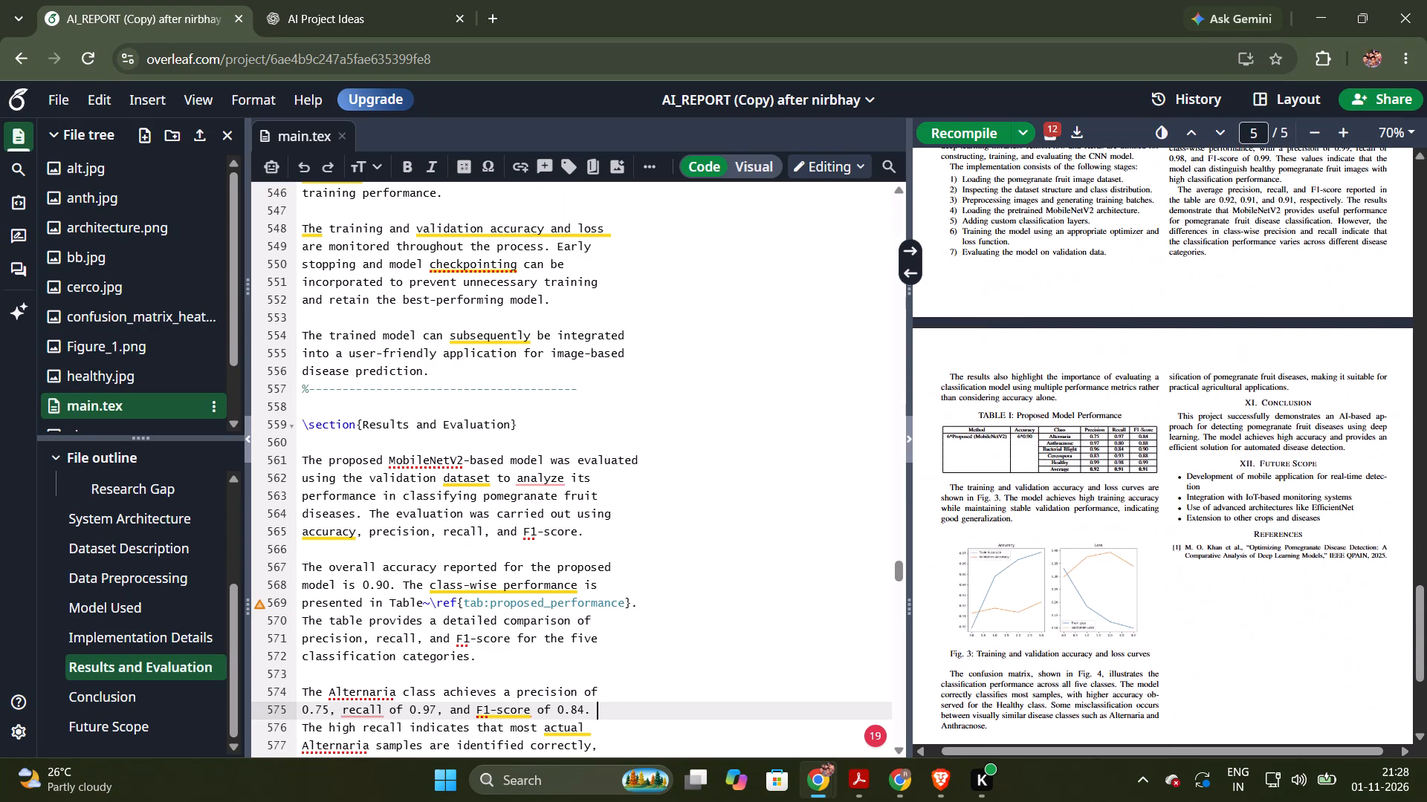
{"action": "triple_click", "coordinate": [384, 12]}
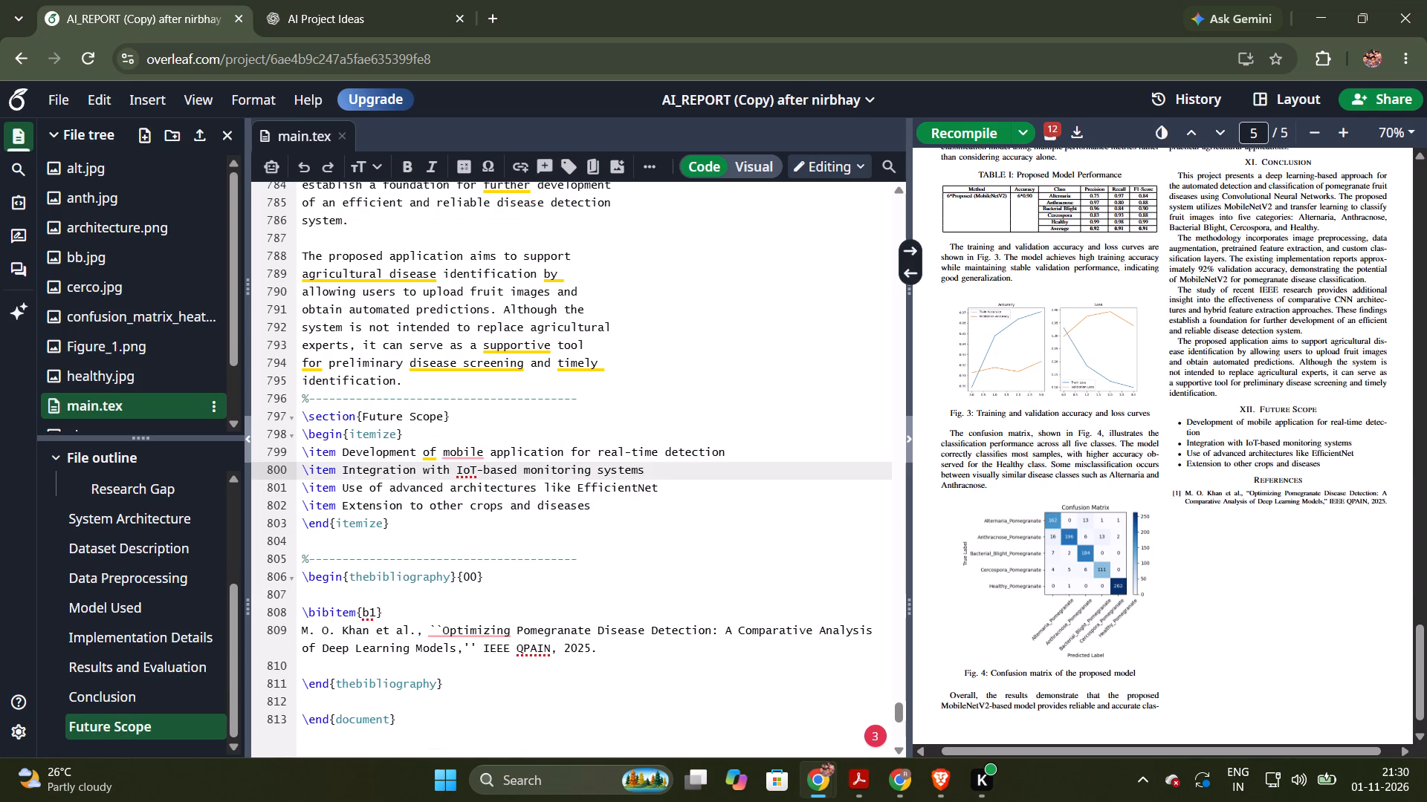
{"action": "left_click_drag", "start_coordinate": [301, 411], "coordinate": [386, 471]}
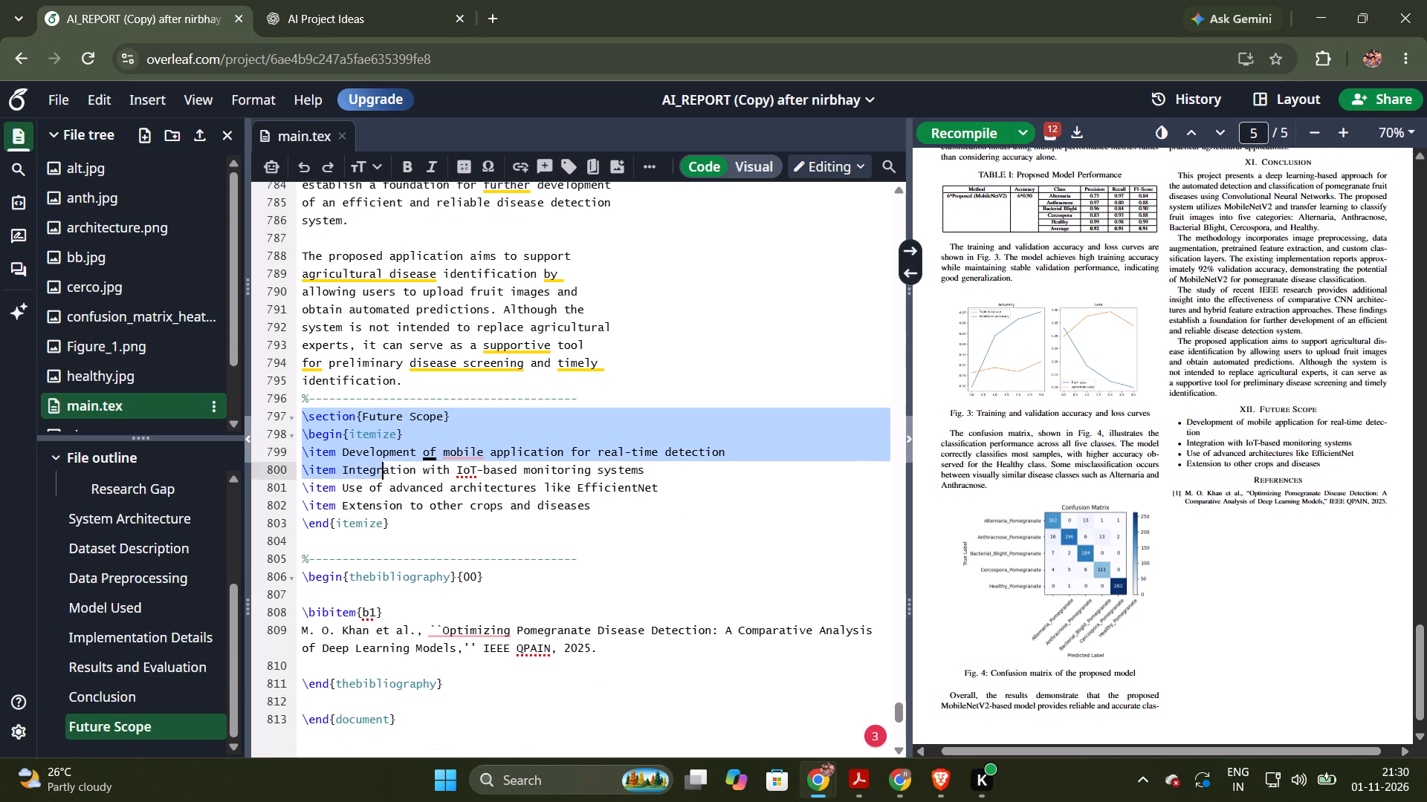
{"action": "left_click_drag", "start_coordinate": [386, 471], "coordinate": [444, 524]}
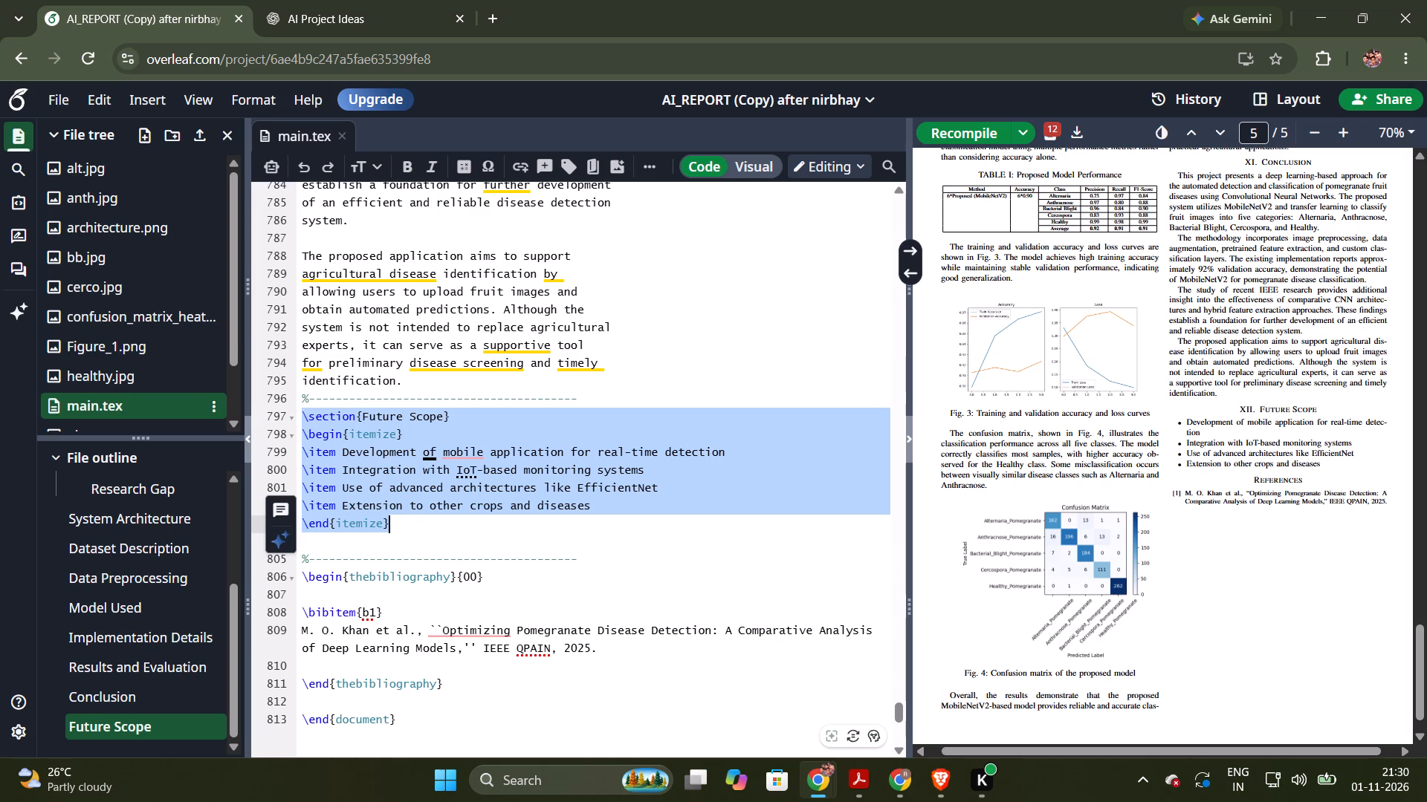
{"action": "key", "text": "ctrl+v"}
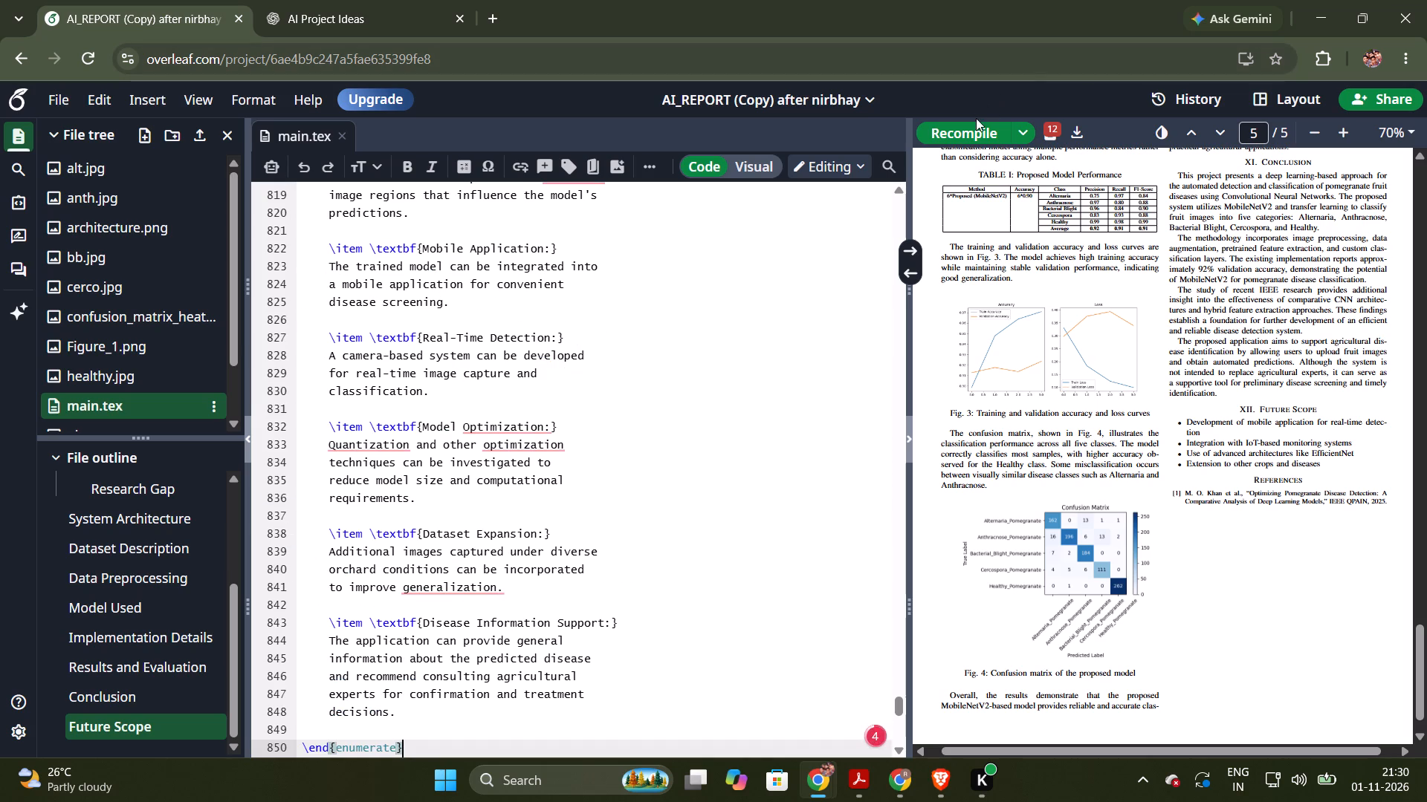
{"action": "left_click", "coordinate": [969, 127]}
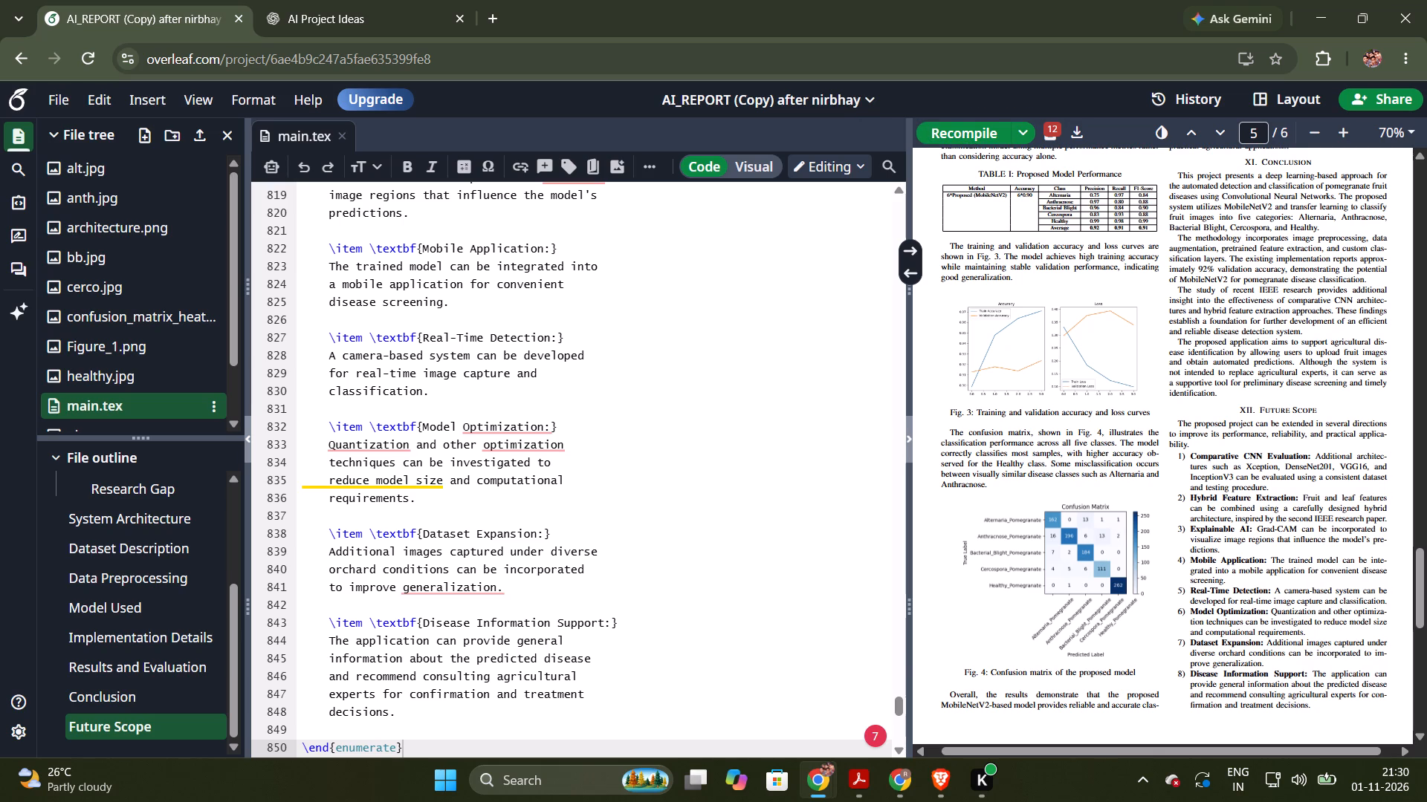
Review the recompiled report from the System Architecture pages through Results, Conclusion and Future Scope to the References page.
{"action": "scroll", "coordinate": [1304, 478], "scroll_direction": "down", "scroll_amount": 3}
{"action": "scroll", "coordinate": [1304, 478], "scroll_direction": "up", "scroll_amount": 1}
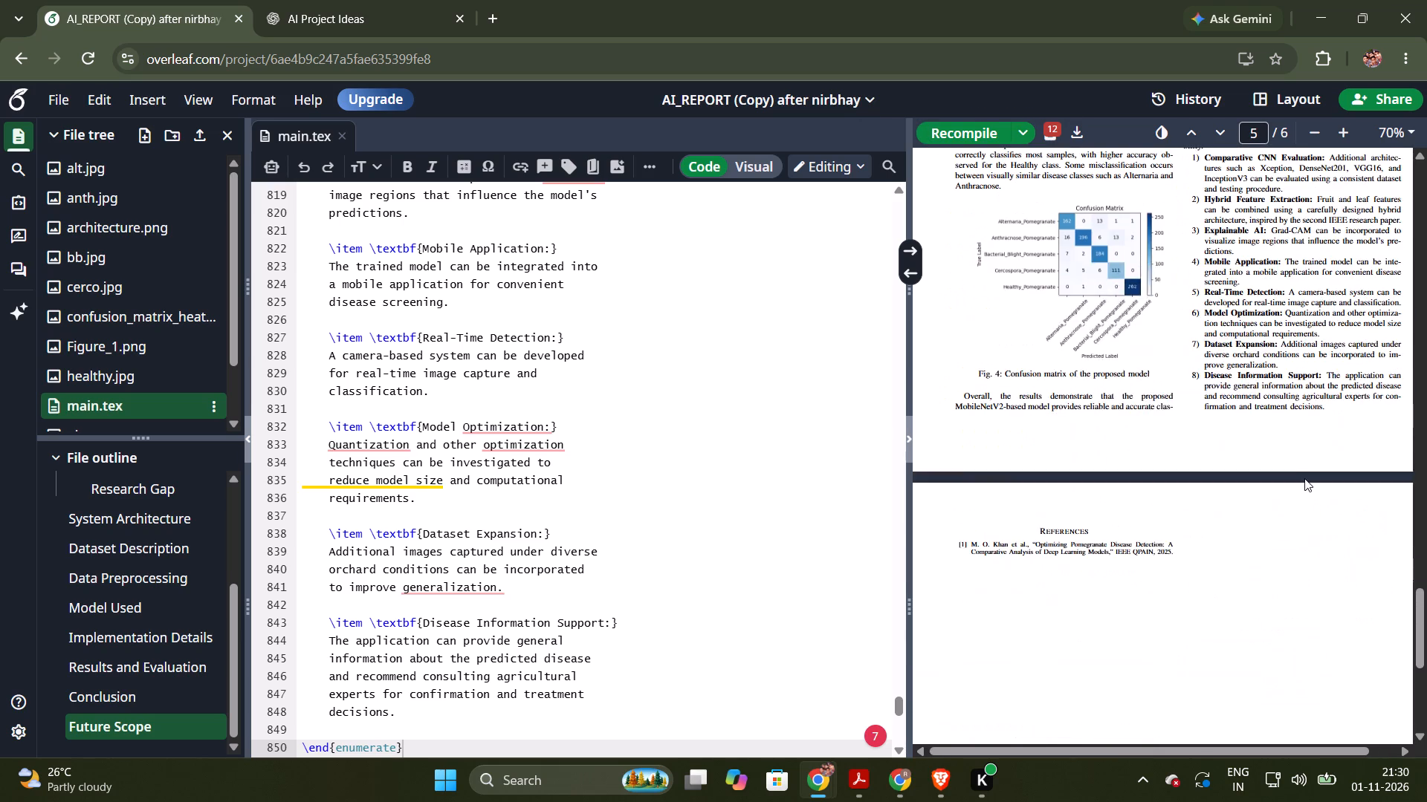
{"action": "scroll", "coordinate": [1304, 478], "scroll_direction": "up", "scroll_amount": 1}
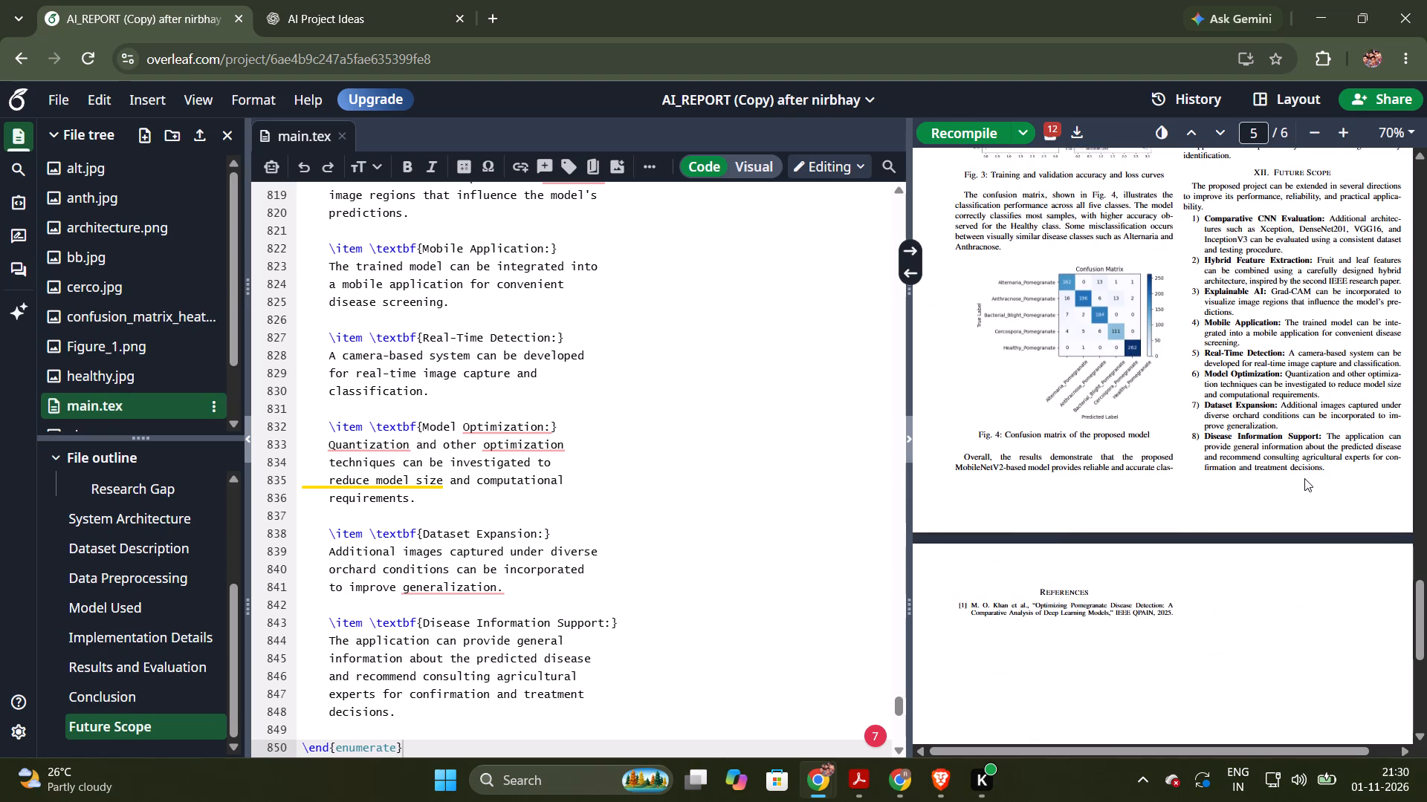
{"action": "scroll", "coordinate": [1304, 478], "scroll_direction": "up", "scroll_amount": 4}
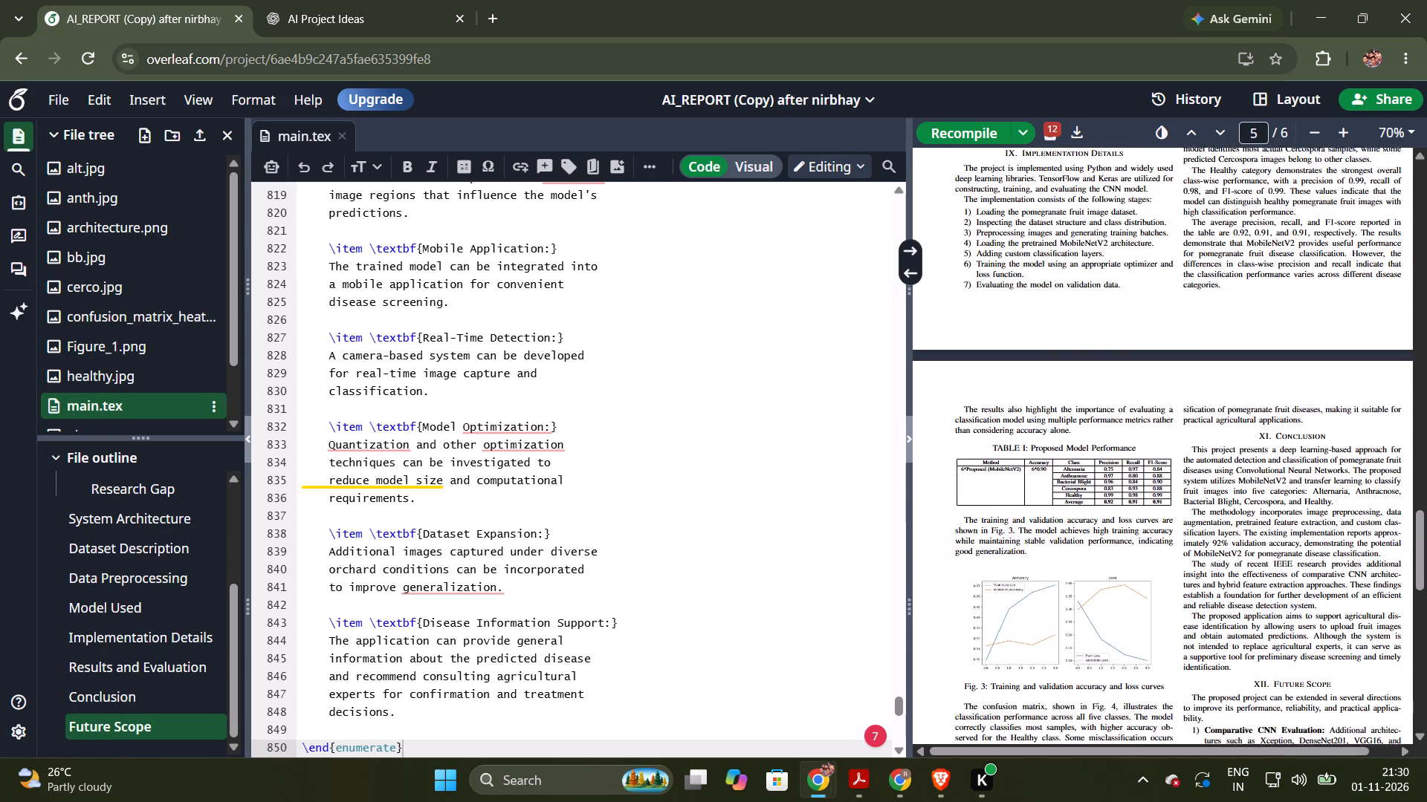
{"action": "scroll", "coordinate": [1304, 478], "scroll_direction": "down", "scroll_amount": 8}
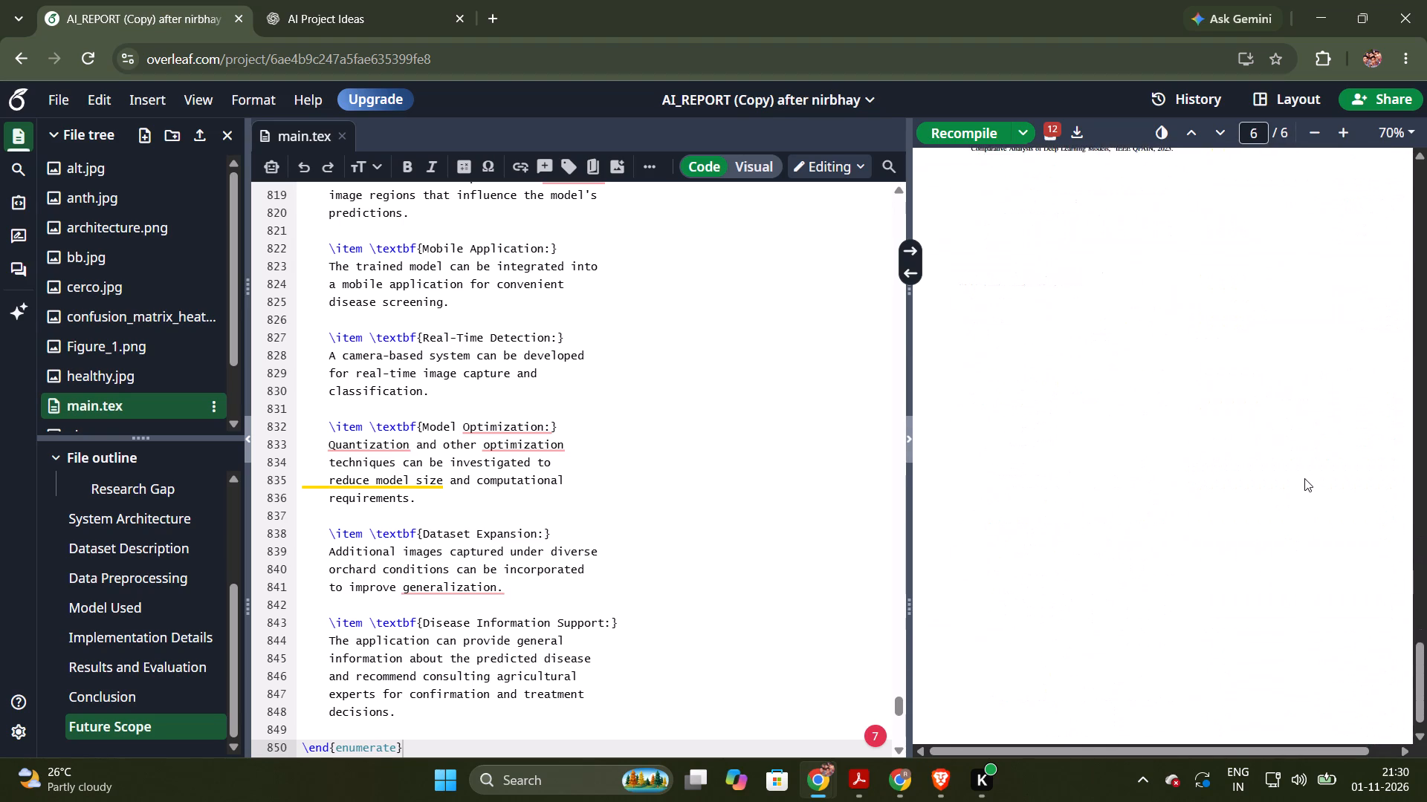
{"action": "scroll", "coordinate": [1304, 478], "scroll_direction": "down", "scroll_amount": 1}
{"action": "scroll", "coordinate": [1304, 478], "scroll_direction": "up", "scroll_amount": 7}
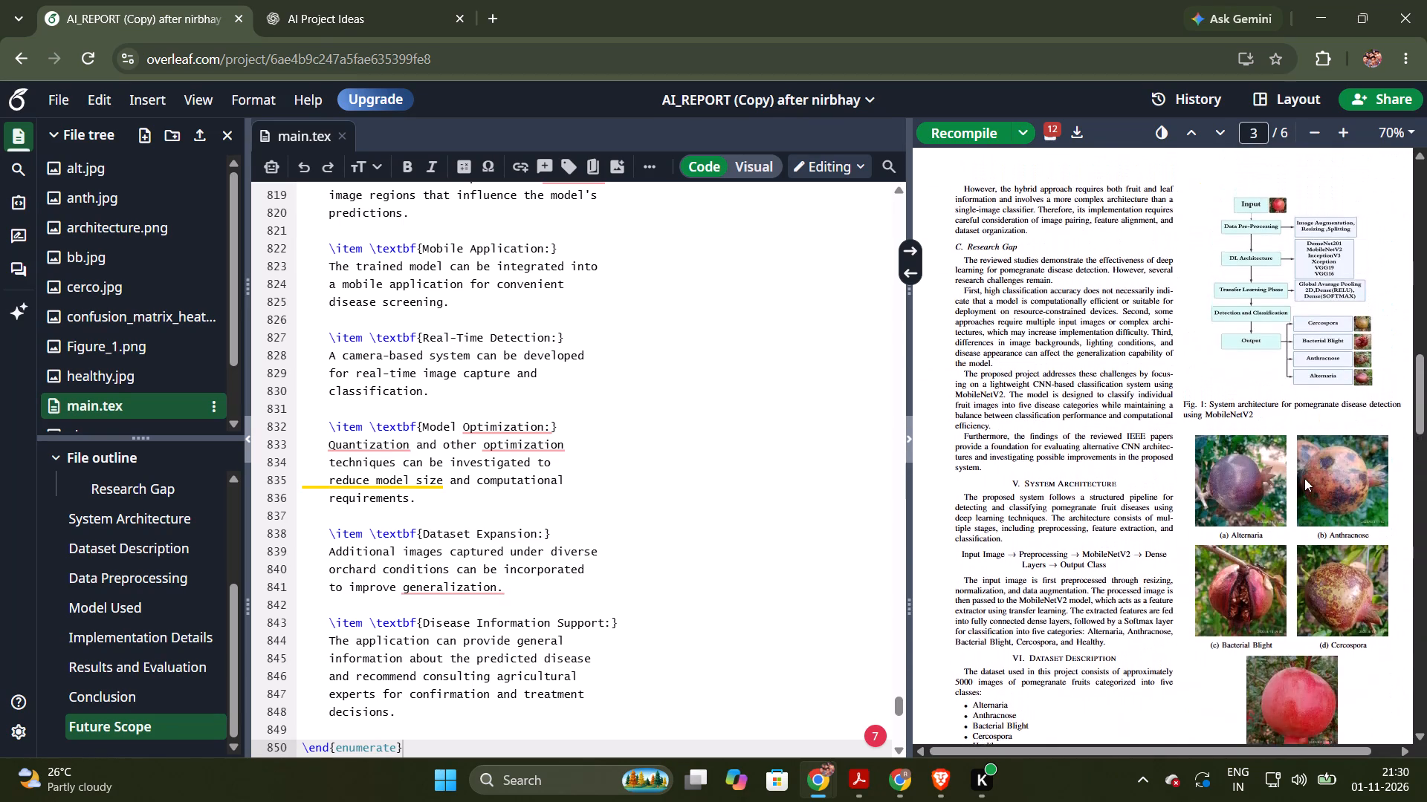
{"action": "scroll", "coordinate": [1304, 478], "scroll_direction": "down", "scroll_amount": 1}
{"action": "scroll", "coordinate": [1304, 478], "scroll_direction": "up", "scroll_amount": 1}
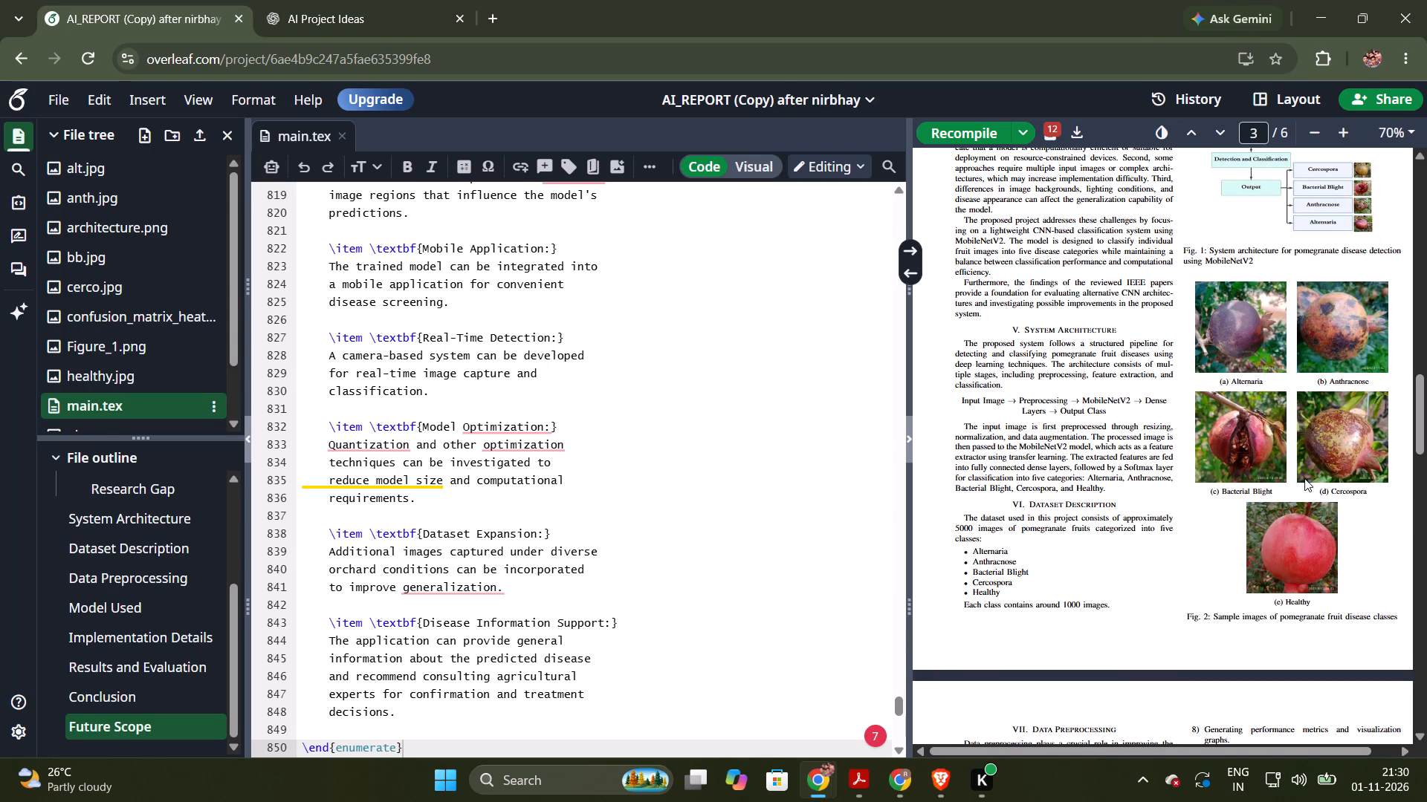
{"action": "scroll", "coordinate": [1304, 478], "scroll_direction": "down", "scroll_amount": 1}
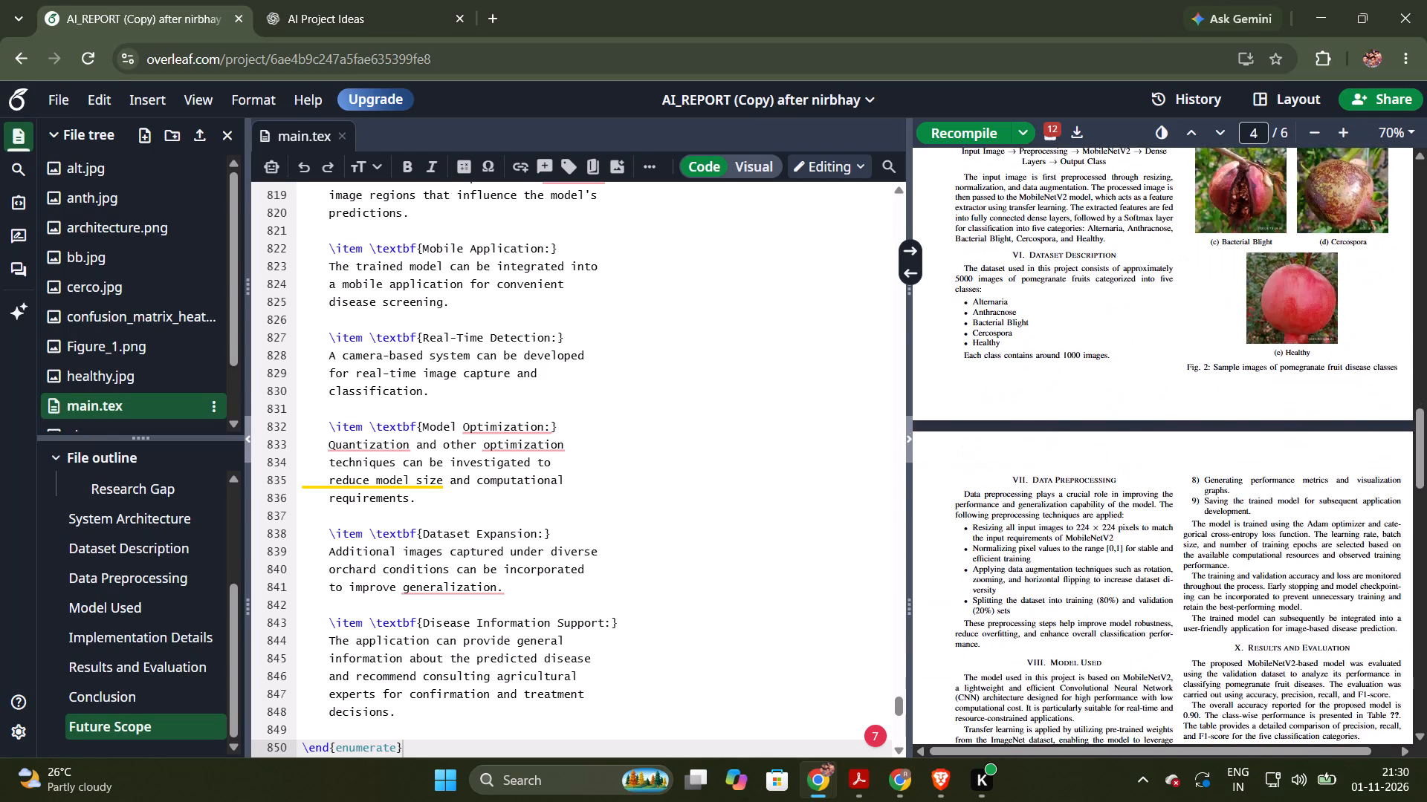
{"action": "scroll", "coordinate": [1304, 478], "scroll_direction": "down", "scroll_amount": 2}
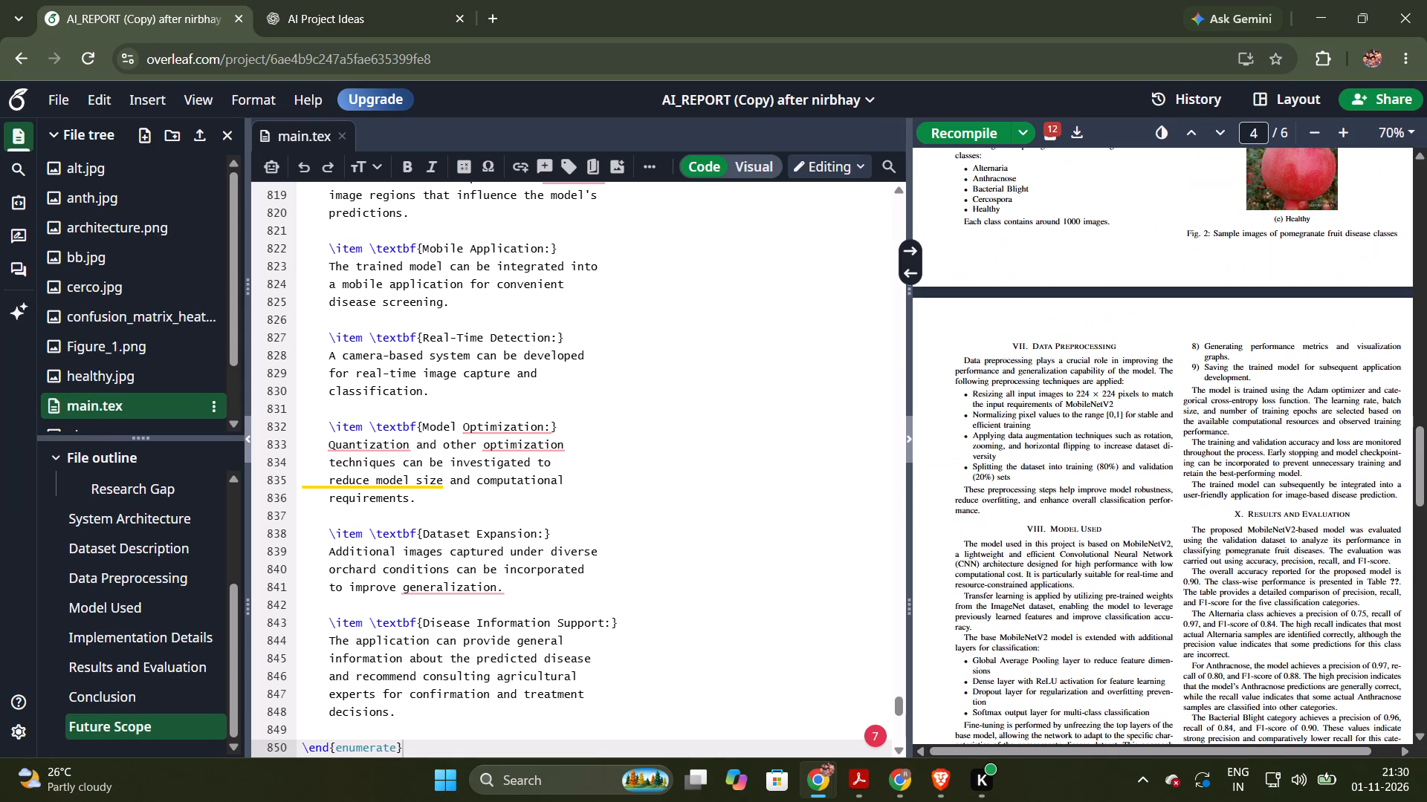
{"action": "scroll", "coordinate": [1304, 478], "scroll_direction": "down", "scroll_amount": 2}
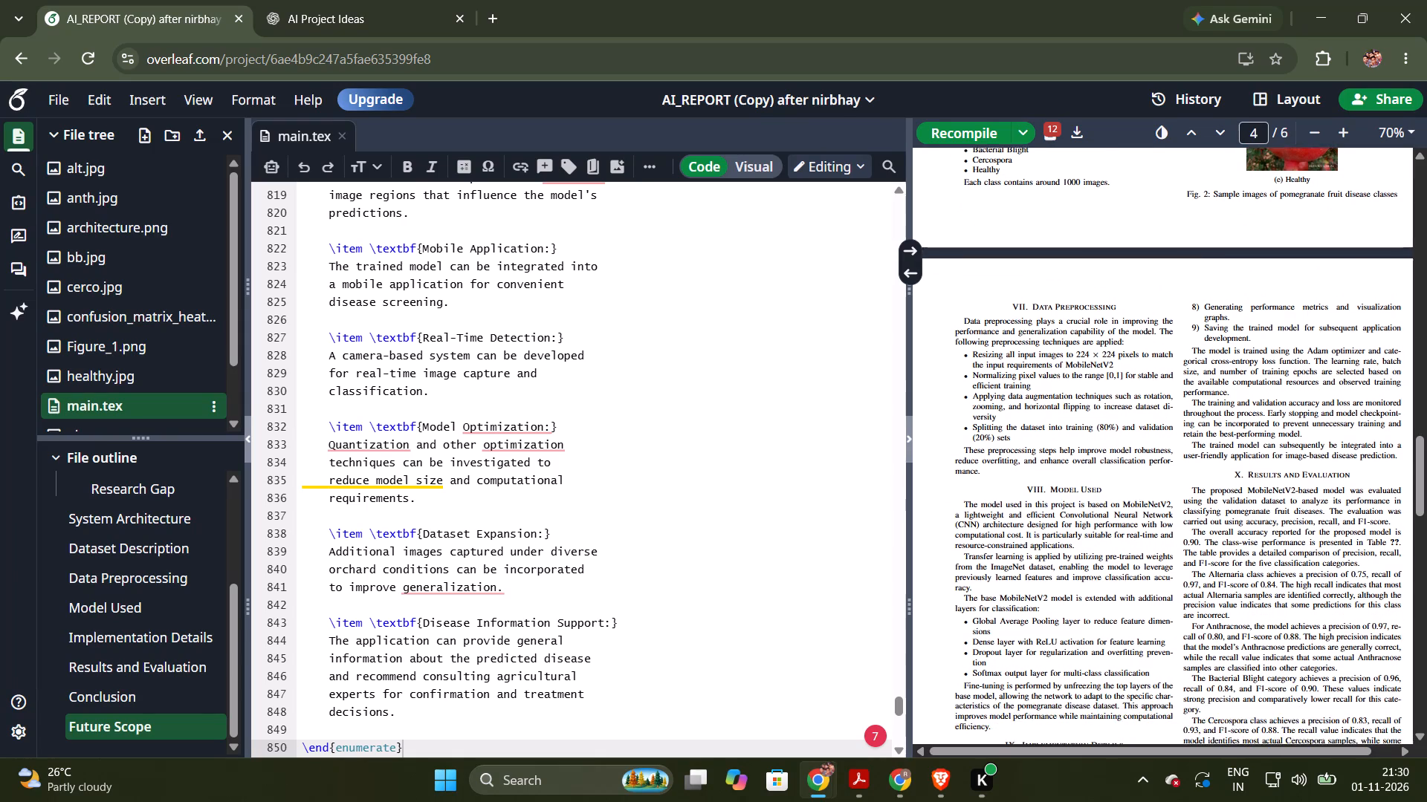
{"action": "scroll", "coordinate": [1304, 478], "scroll_direction": "down", "scroll_amount": 6}
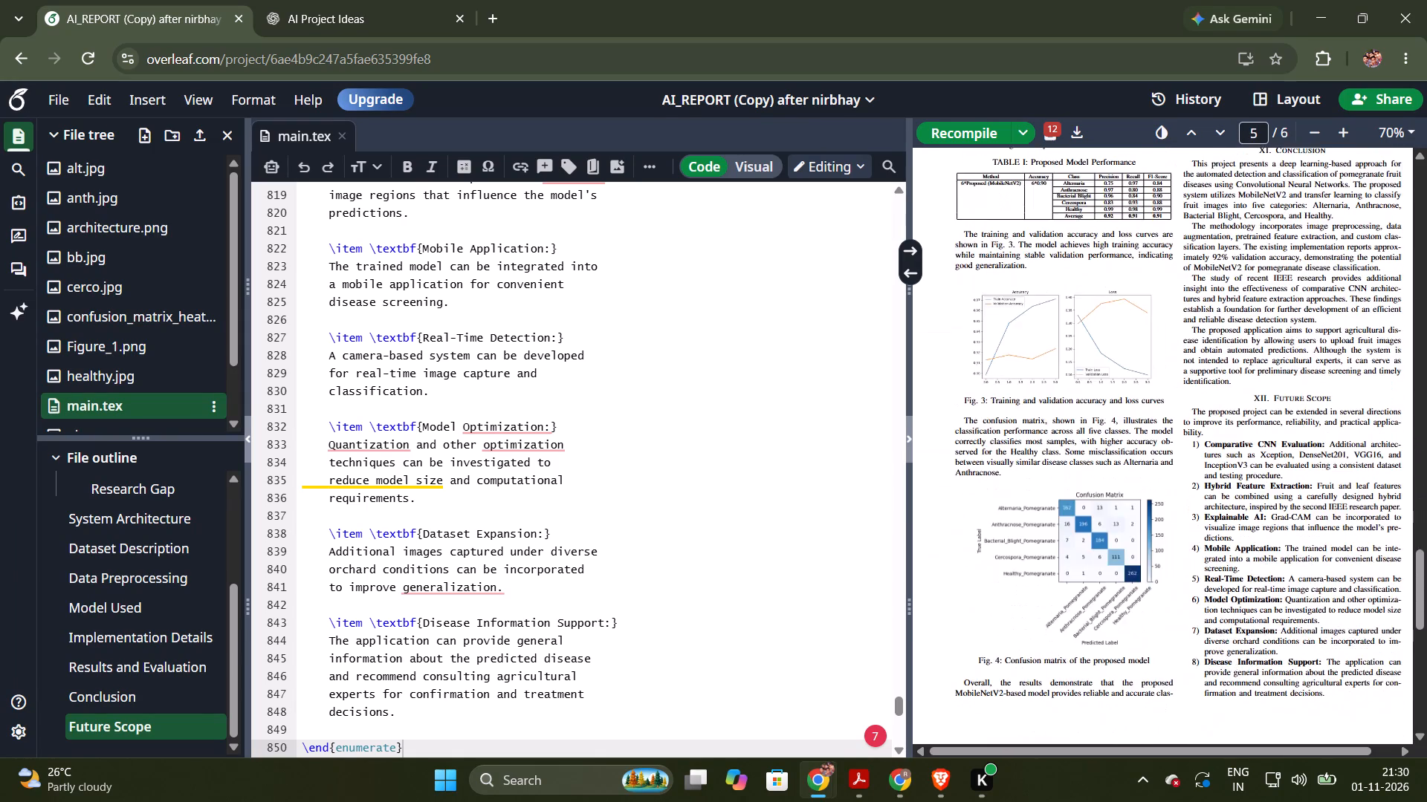
{"action": "scroll", "coordinate": [1304, 478], "scroll_direction": "down", "scroll_amount": 2}
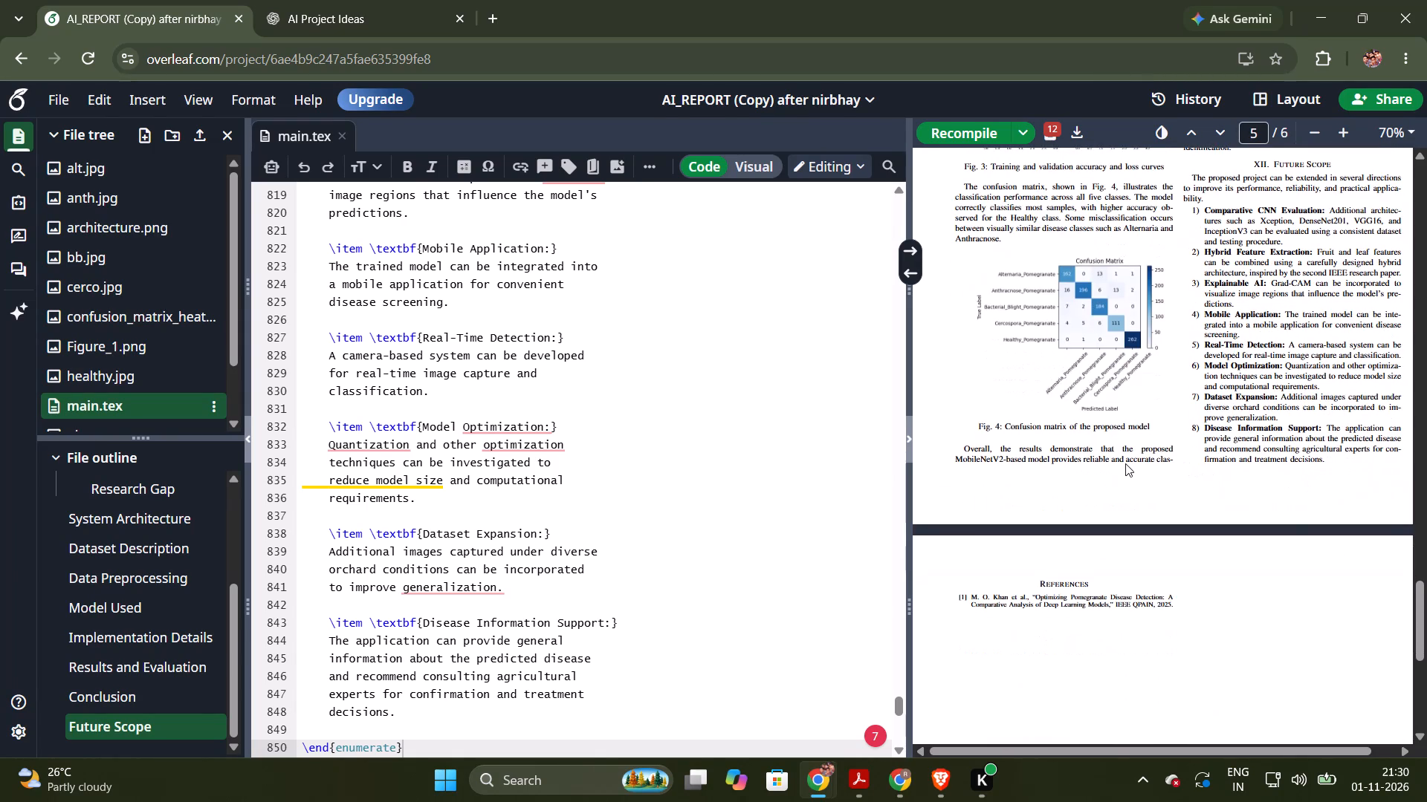
Delete the Dataset Expansion item from the Future Scope list in main.tex and recompile the report.
{"action": "scroll", "coordinate": [699, 461], "scroll_direction": "down", "scroll_amount": 1}
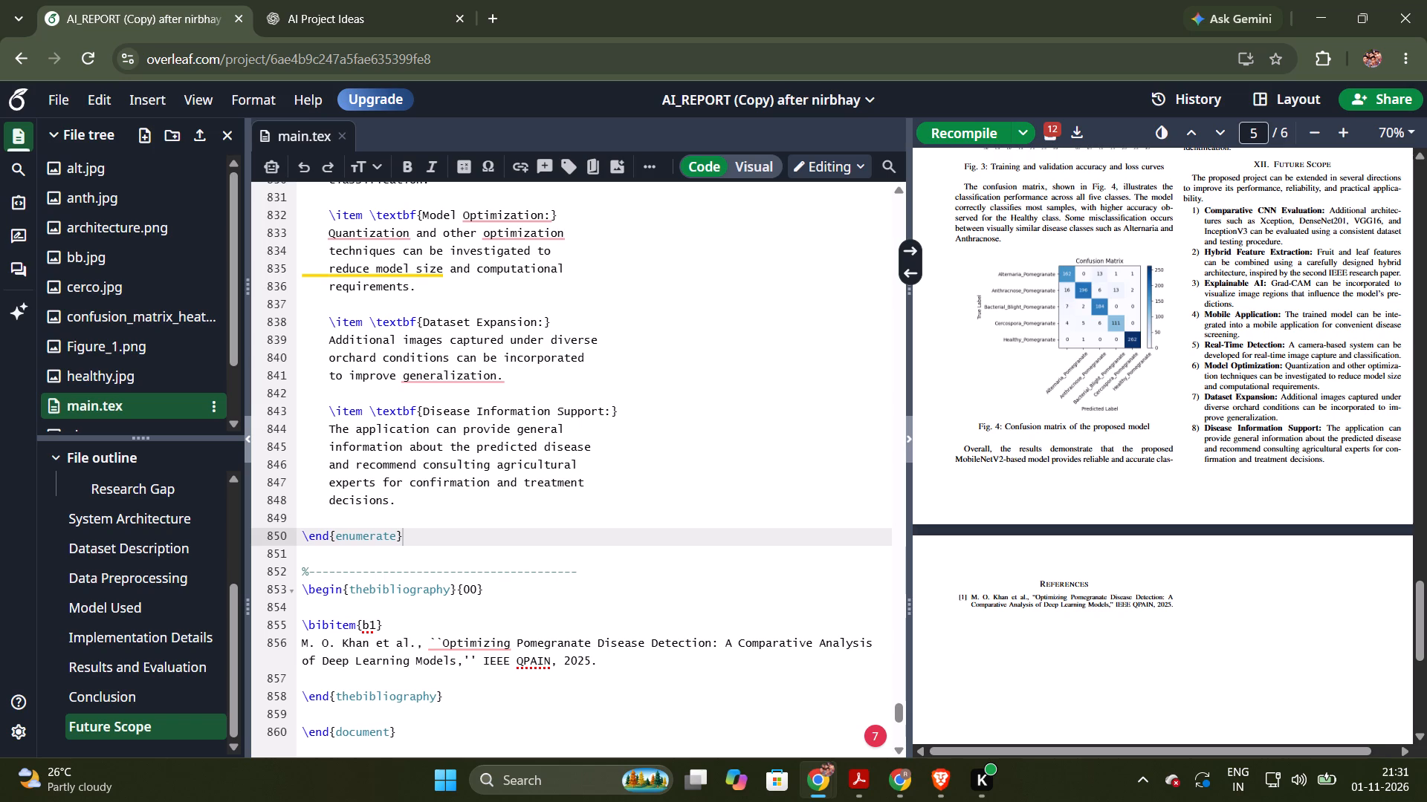
{"action": "left_click", "coordinate": [439, 351]}
{"action": "left_click_drag", "start_coordinate": [439, 351], "coordinate": [335, 323]}
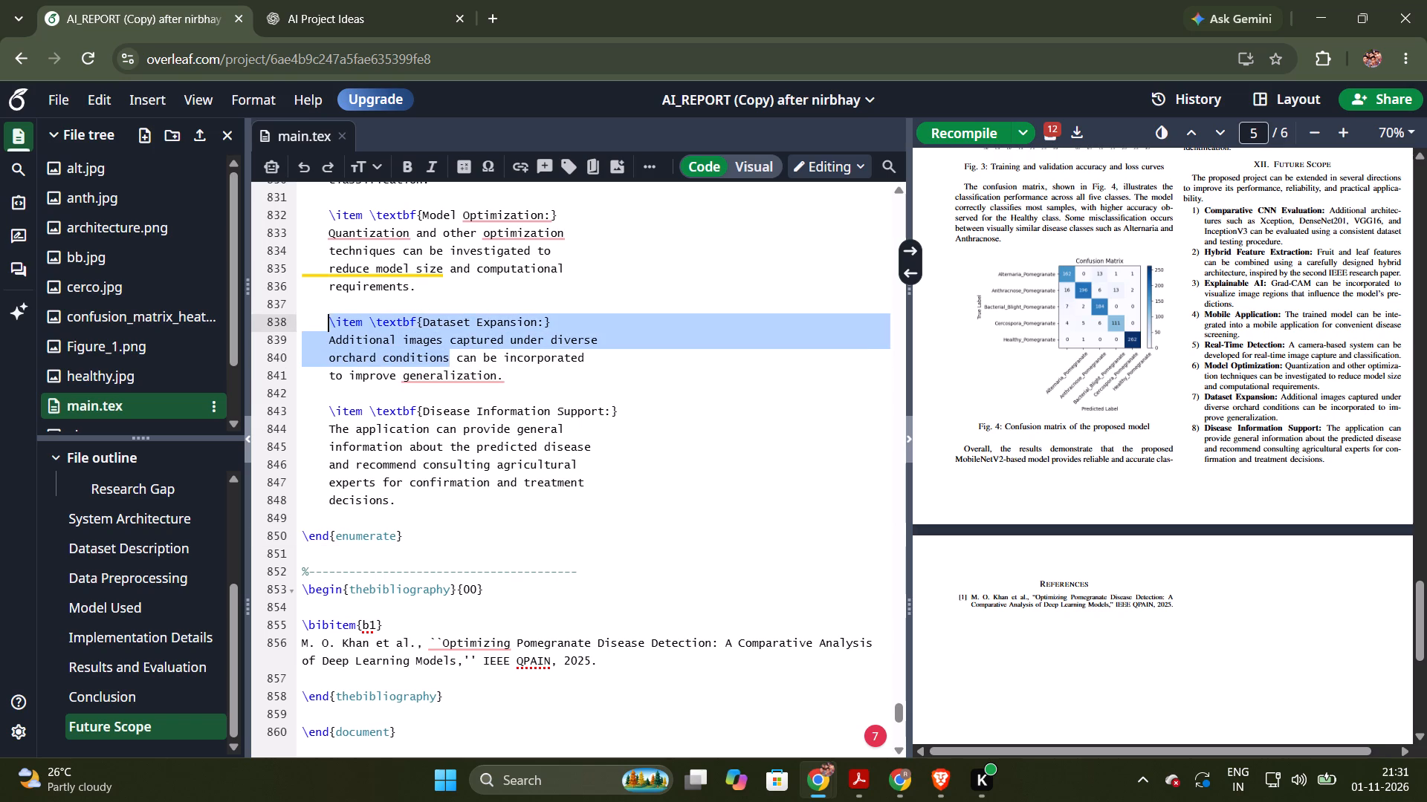
{"action": "left_click_drag", "start_coordinate": [335, 323], "coordinate": [329, 322]}
{"action": "left_click_drag", "start_coordinate": [329, 322], "coordinate": [476, 363]}
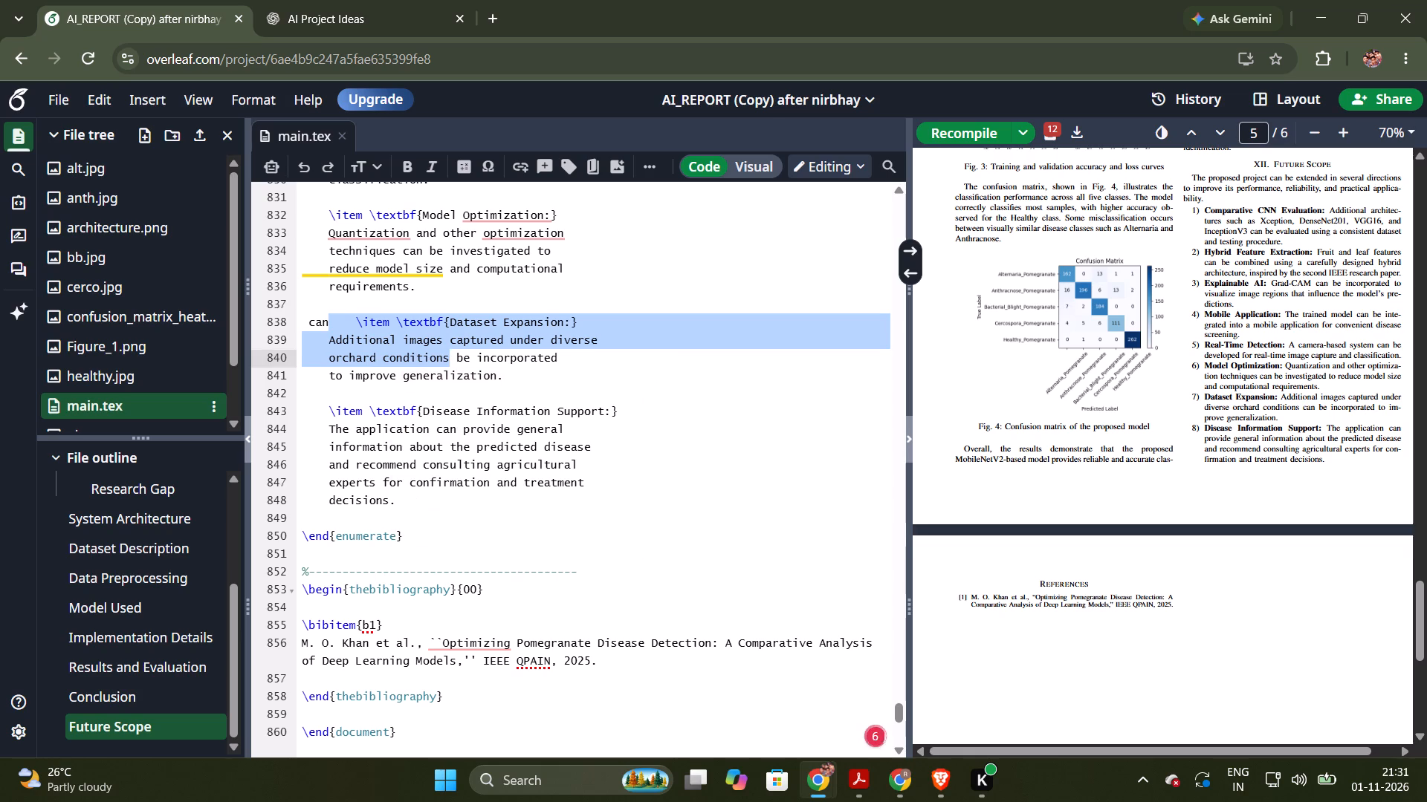
{"action": "left_click_drag", "start_coordinate": [311, 322], "coordinate": [549, 385]}
{"action": "key", "text": "BackSpace"}
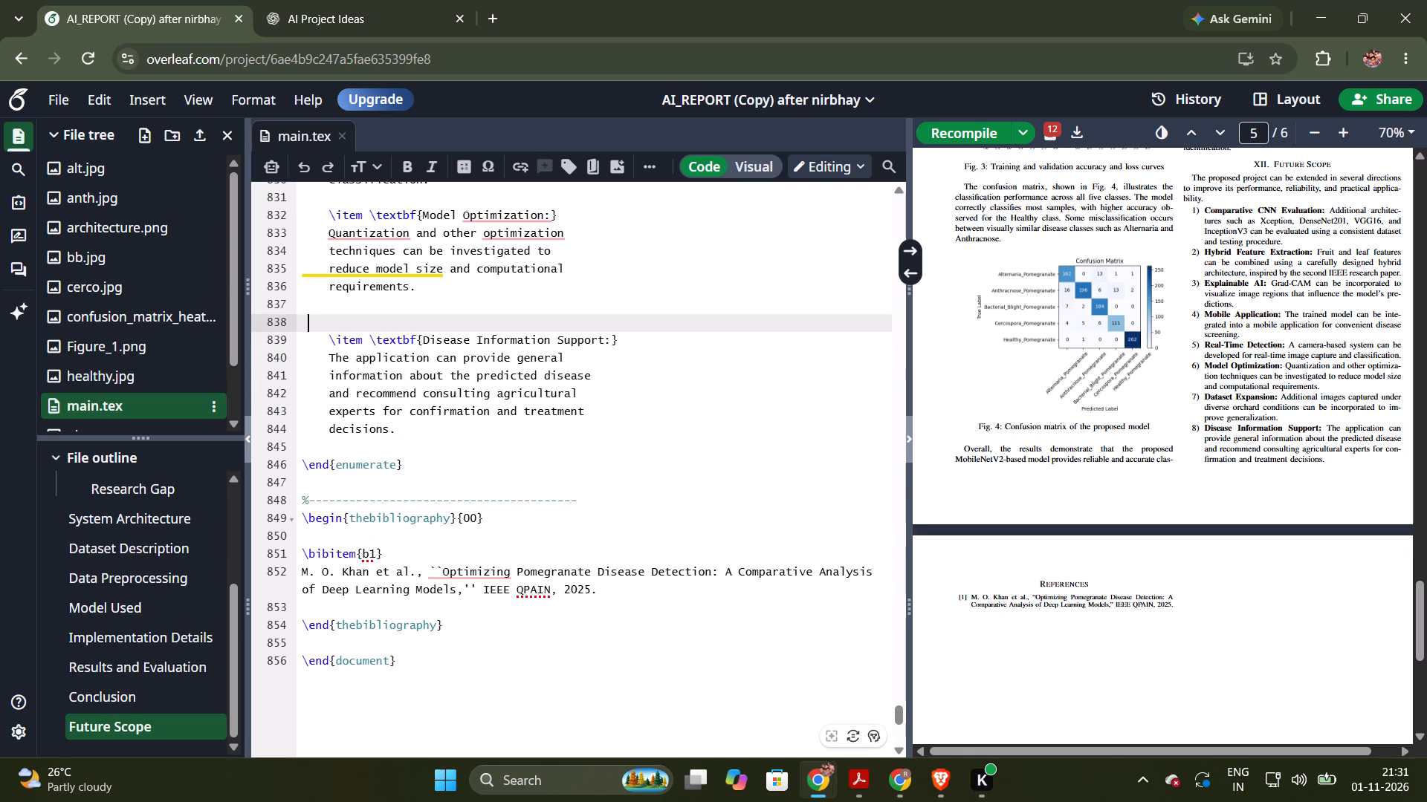
{"action": "left_click", "coordinate": [962, 136]}
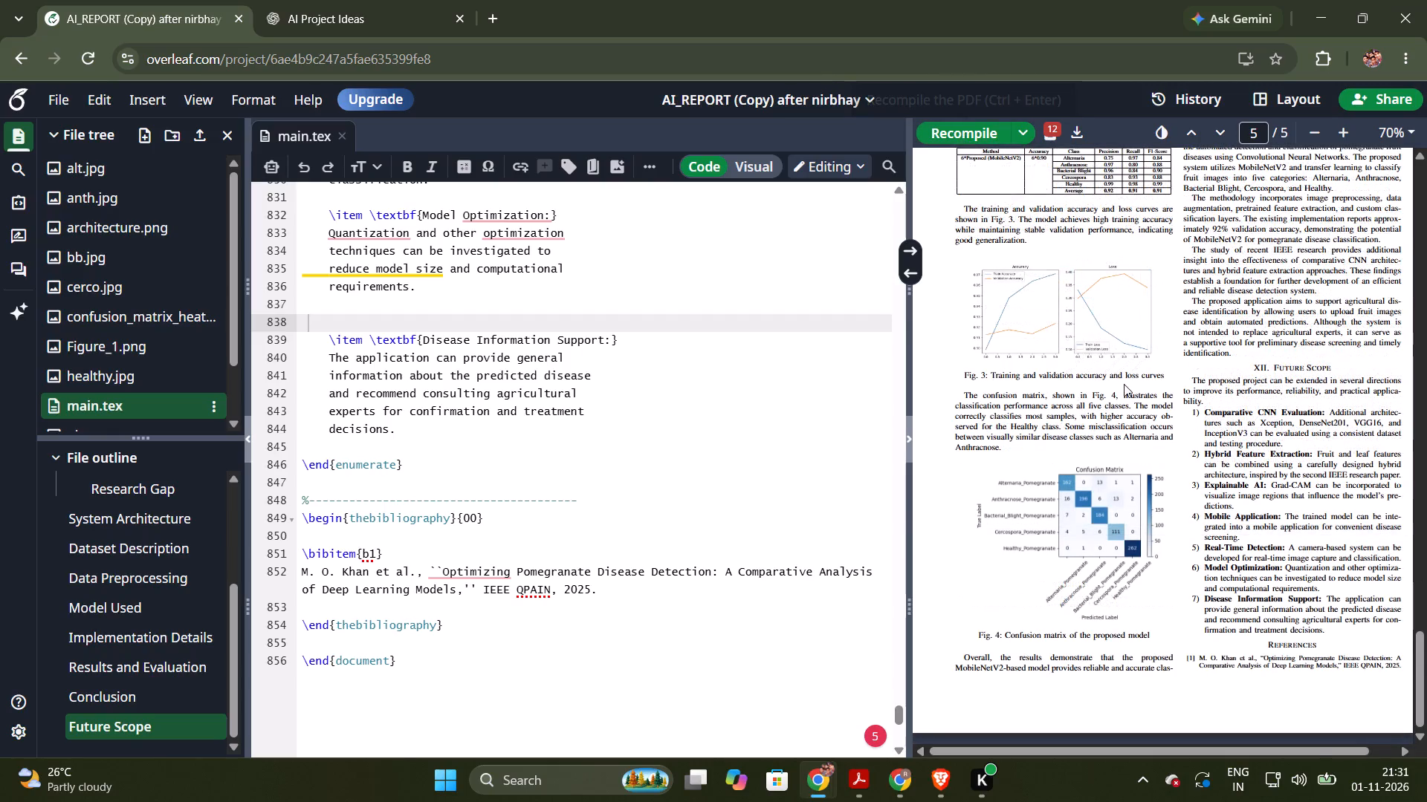
Review the recompiled report's abstract, objectives, literature review, architecture and dataset pages at a larger zoom, returning to the title block.
{"action": "scroll", "coordinate": [1144, 475], "scroll_direction": "down", "scroll_amount": 4}
{"action": "scroll", "coordinate": [1144, 475], "scroll_direction": "up", "scroll_amount": 8}
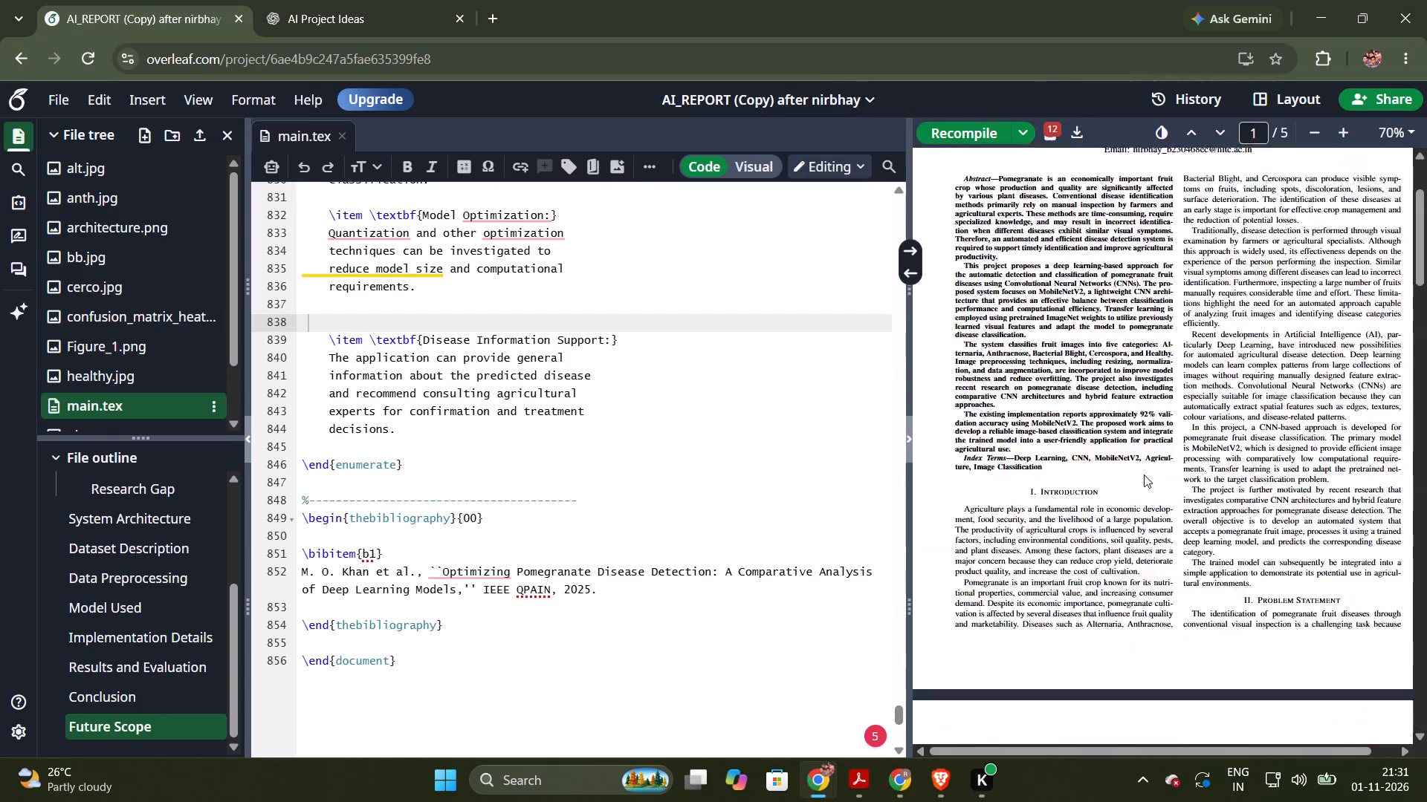
{"action": "scroll", "coordinate": [1144, 475], "scroll_direction": "up", "scroll_amount": 5}
{"action": "scroll", "coordinate": [1144, 475], "scroll_direction": "down", "scroll_amount": 1}
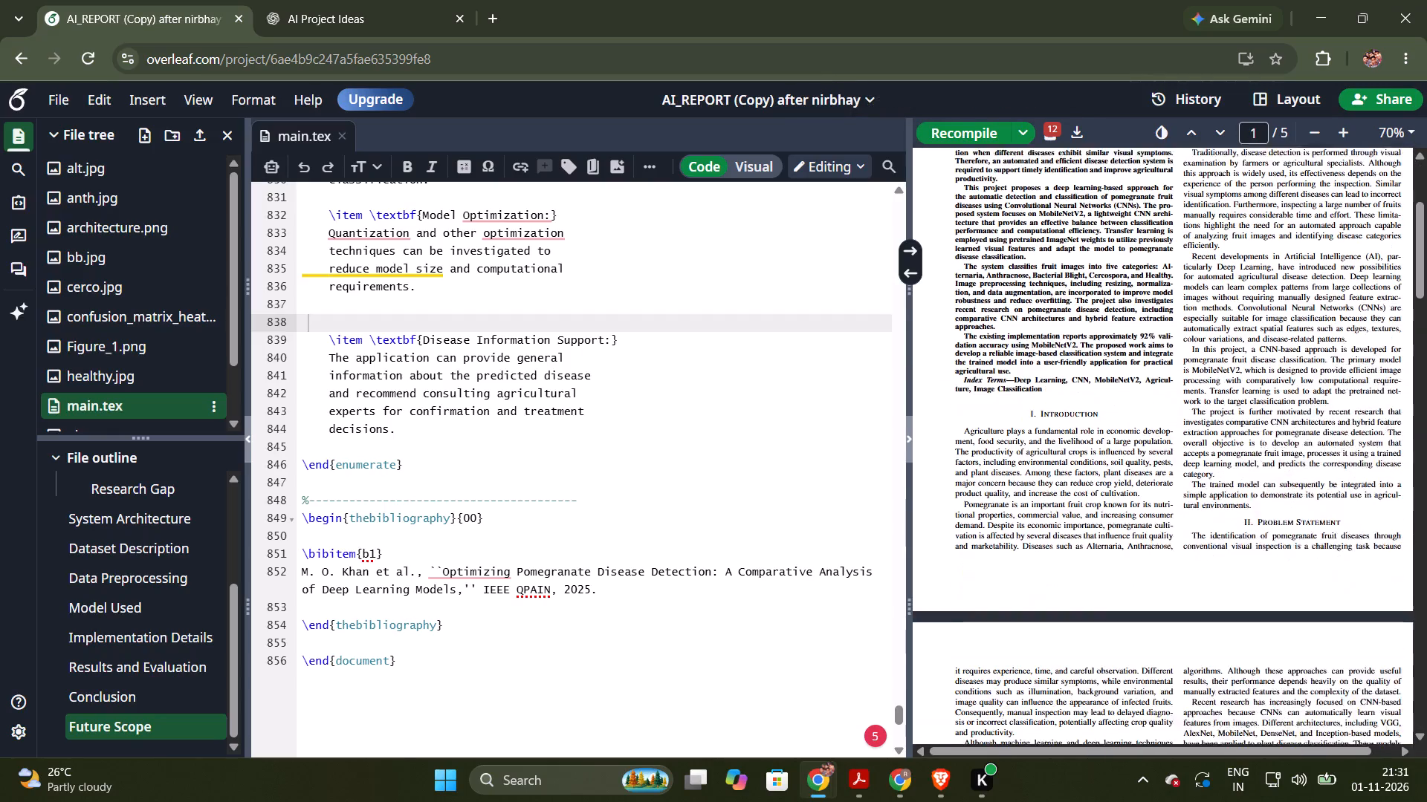
{"action": "scroll", "coordinate": [1144, 475], "scroll_direction": "down", "scroll_amount": 5}
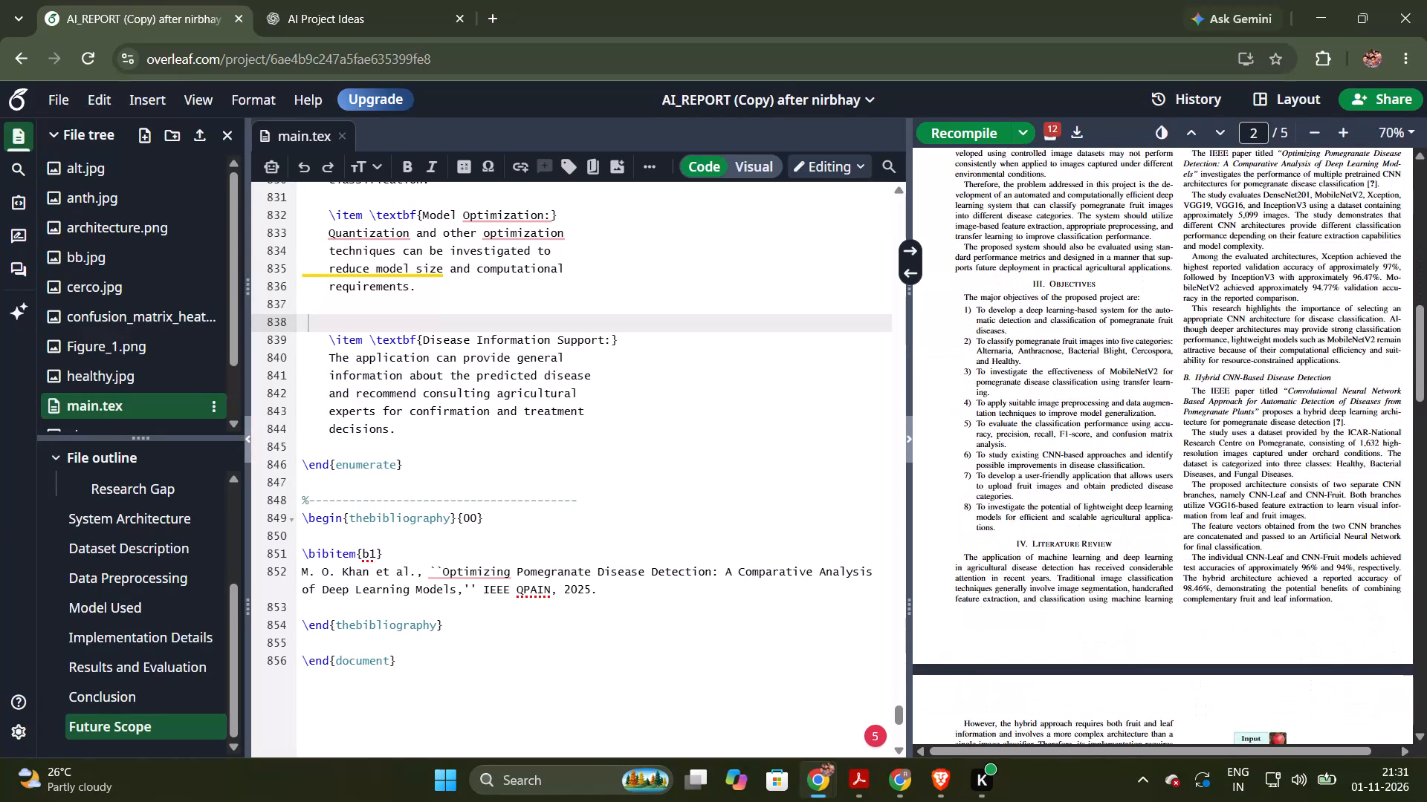
{"action": "scroll", "coordinate": [1144, 475], "scroll_direction": "down", "scroll_amount": 3}
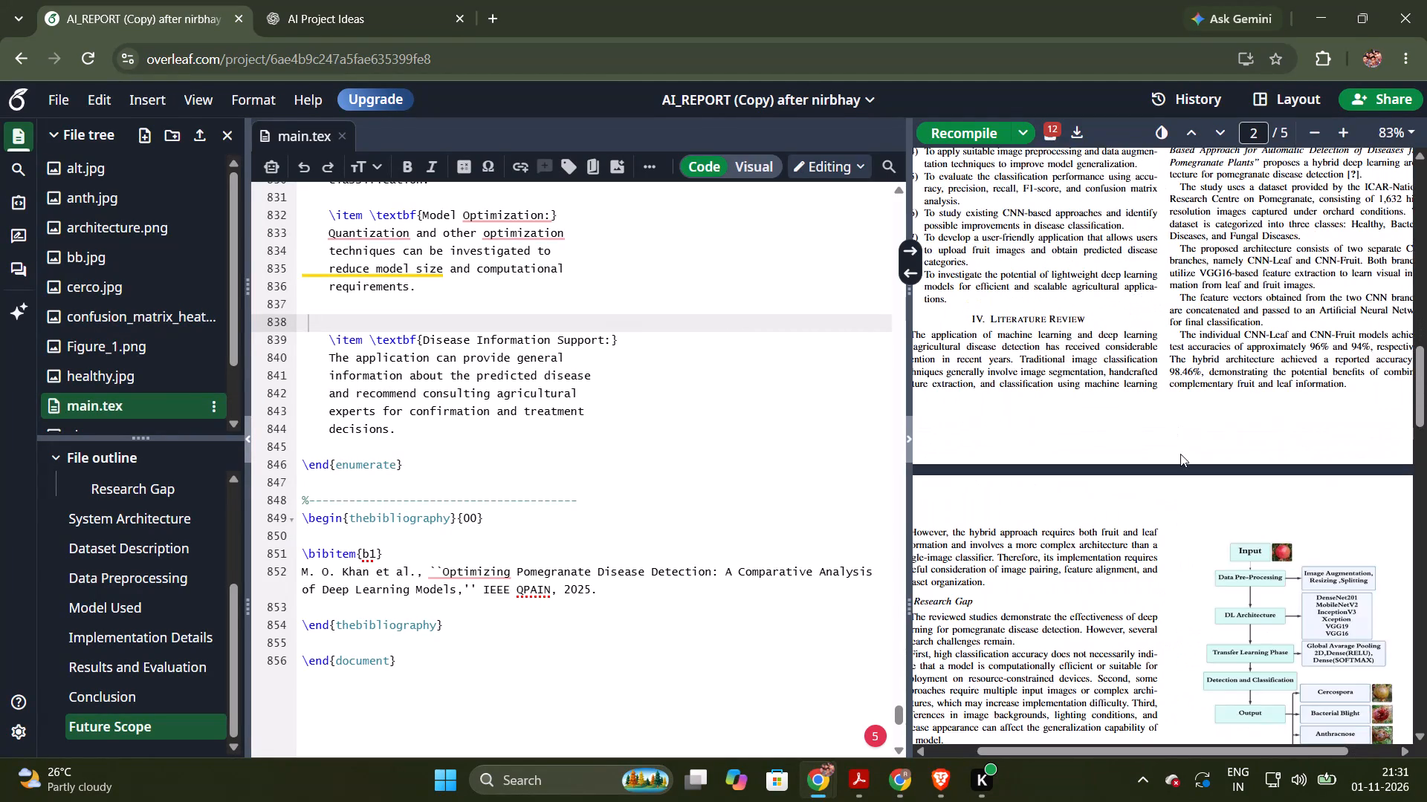
{"action": "scroll", "coordinate": [1180, 454], "scroll_direction": "down", "scroll_amount": 1}
{"action": "scroll", "coordinate": [1180, 454], "scroll_direction": "right", "scroll_amount": 1}
{"action": "scroll", "coordinate": [1180, 454], "scroll_direction": "down", "scroll_amount": 2}
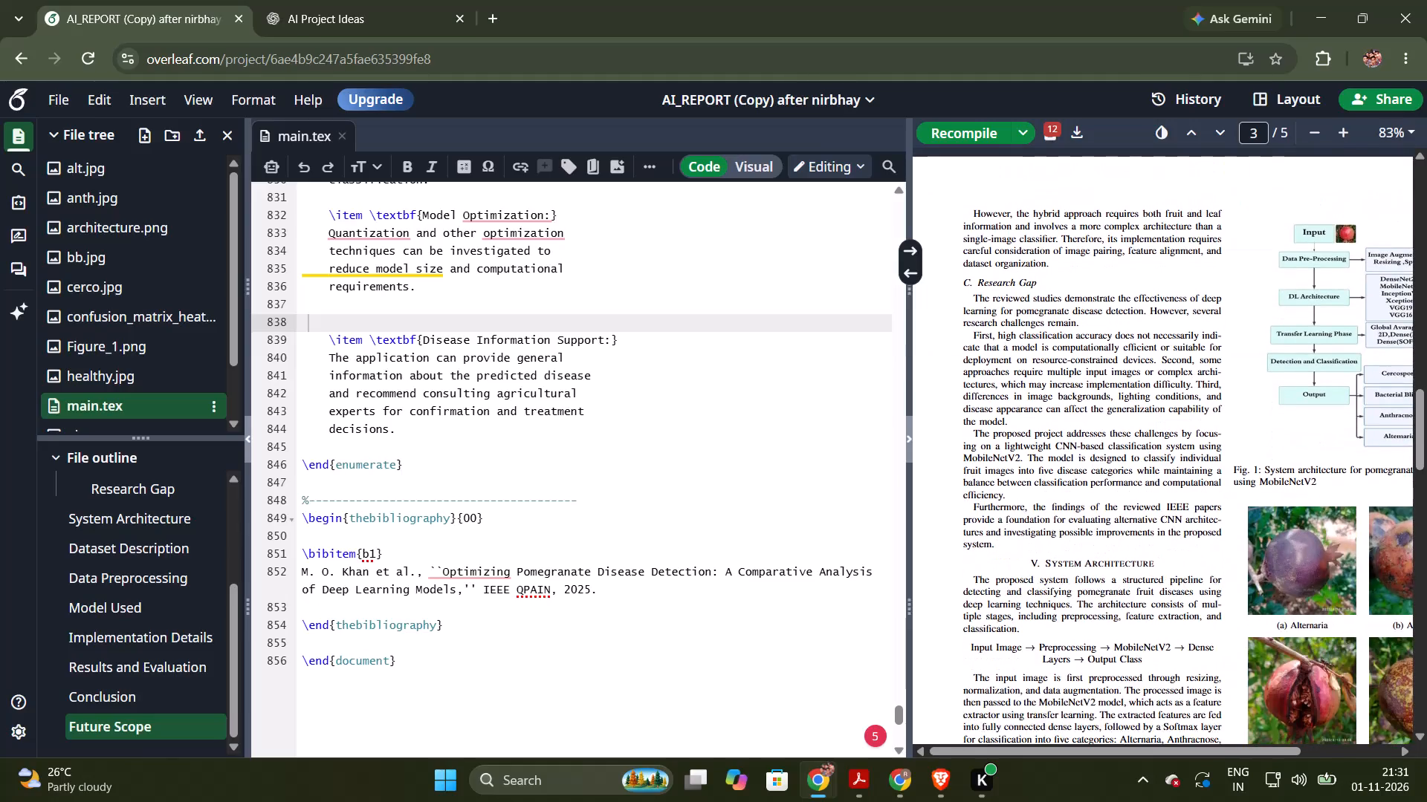
{"action": "scroll", "coordinate": [1180, 454], "scroll_direction": "down", "scroll_amount": 2}
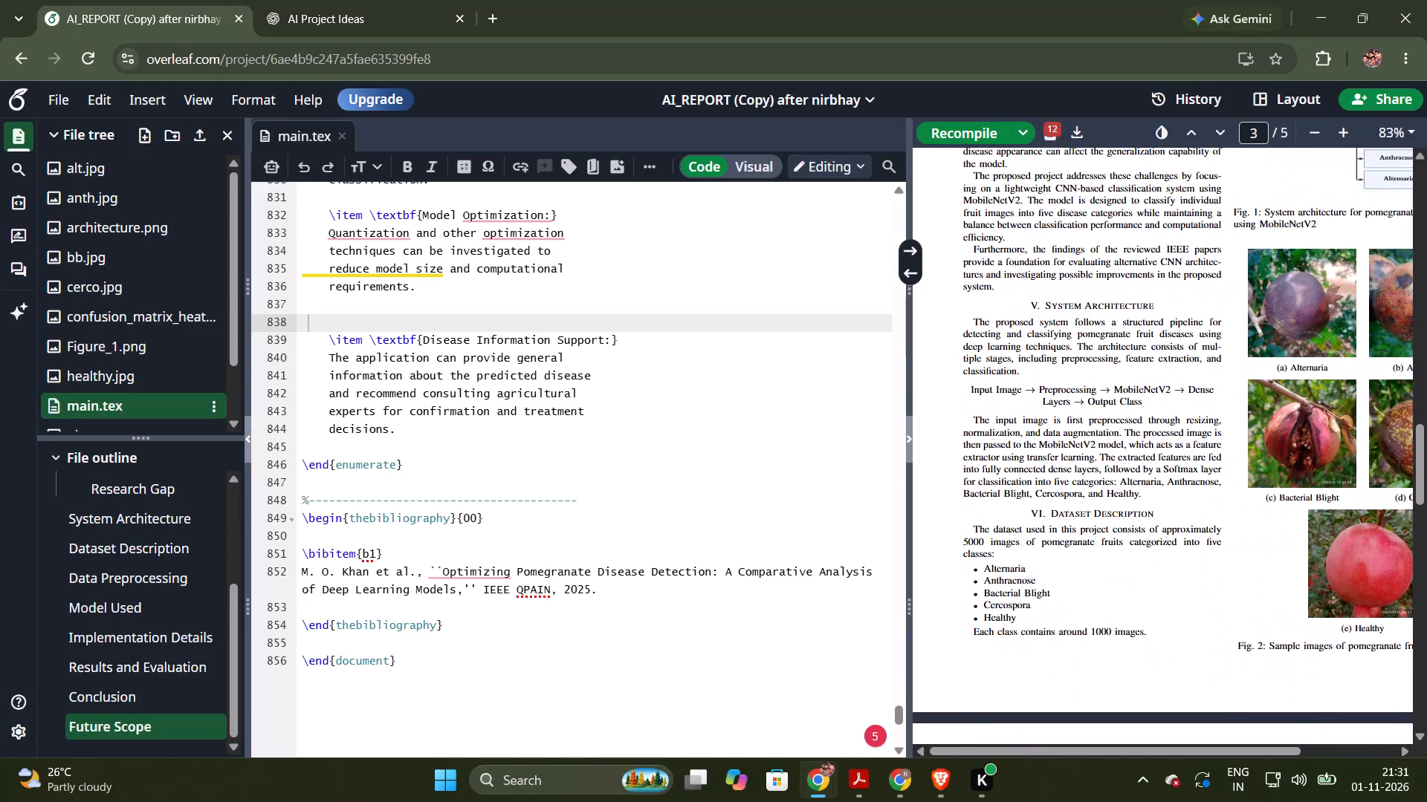
{"action": "scroll", "coordinate": [1180, 454], "scroll_direction": "up", "scroll_amount": 5}
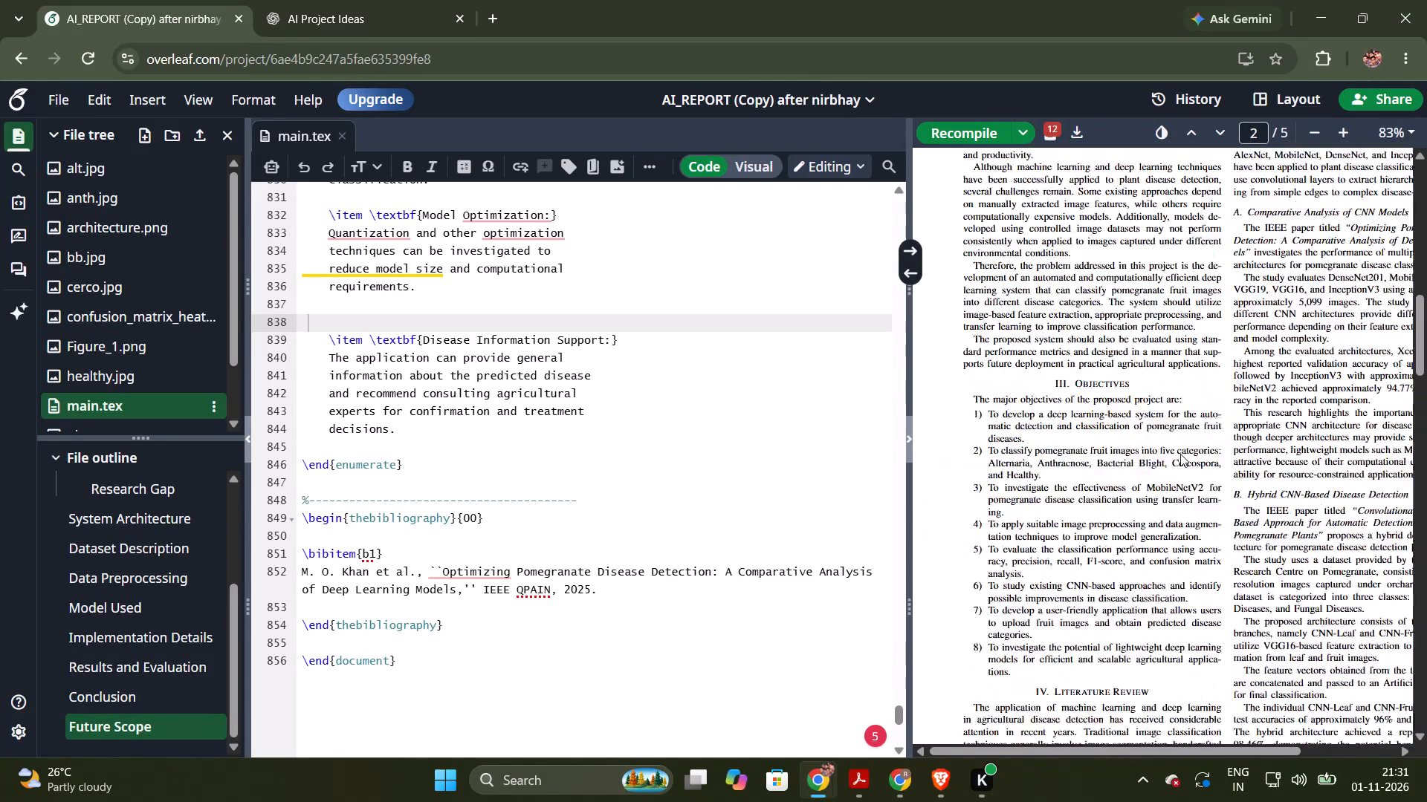
{"action": "scroll", "coordinate": [1180, 454], "scroll_direction": "up", "scroll_amount": 3}
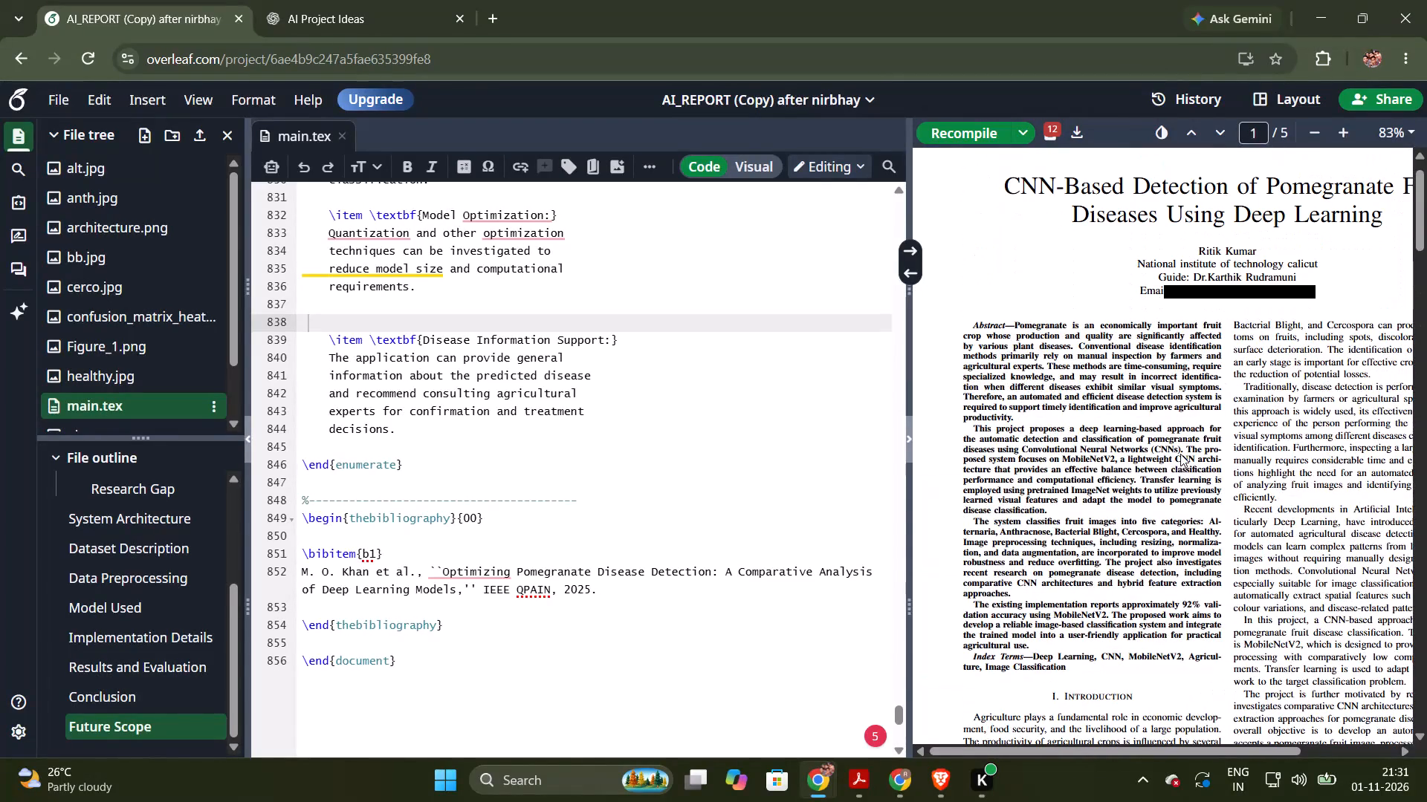
{"action": "scroll", "coordinate": [1178, 455], "scroll_direction": "left", "scroll_amount": 1}
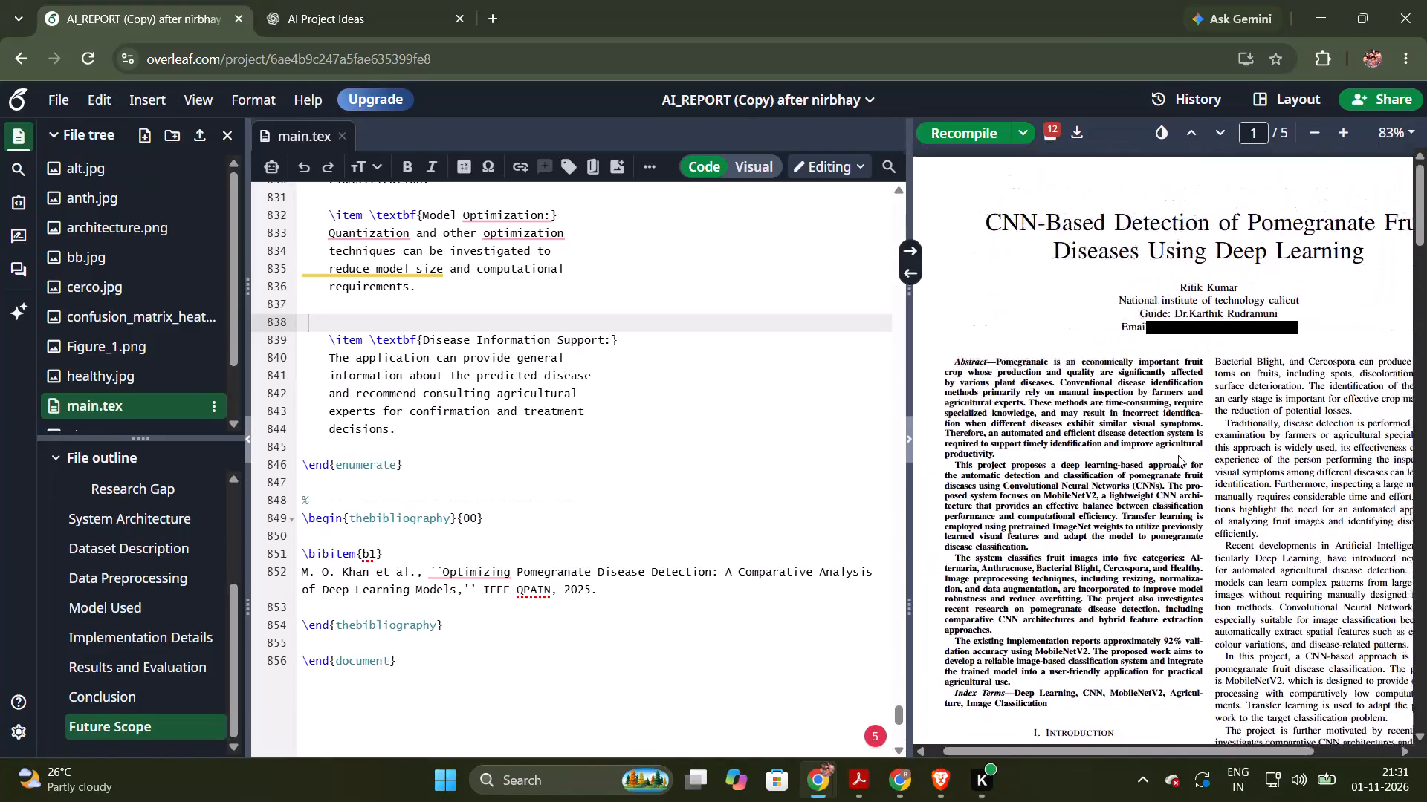
{"action": "scroll", "coordinate": [1178, 455], "scroll_direction": "left", "scroll_amount": 1}
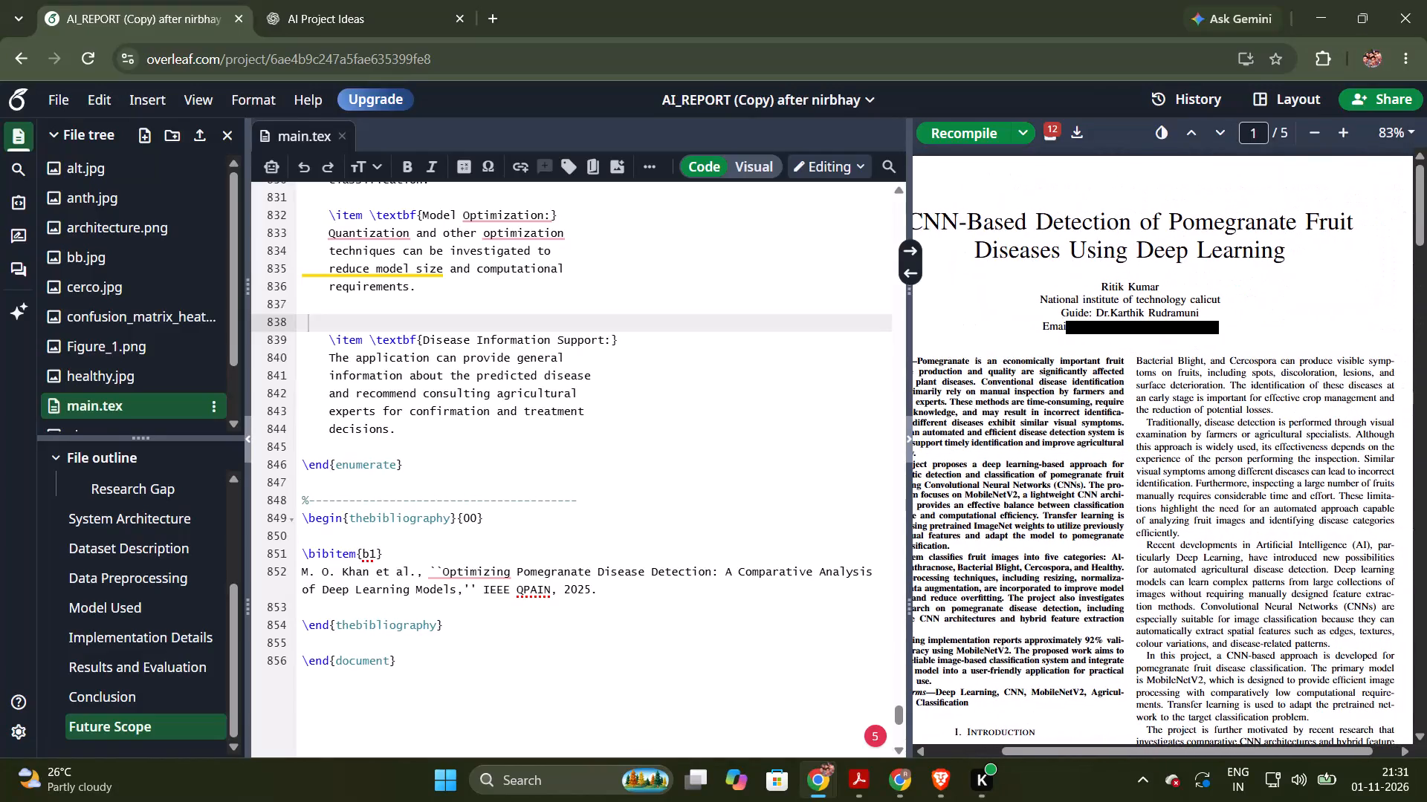
{"action": "scroll", "coordinate": [1178, 455], "scroll_direction": "left", "scroll_amount": 1}
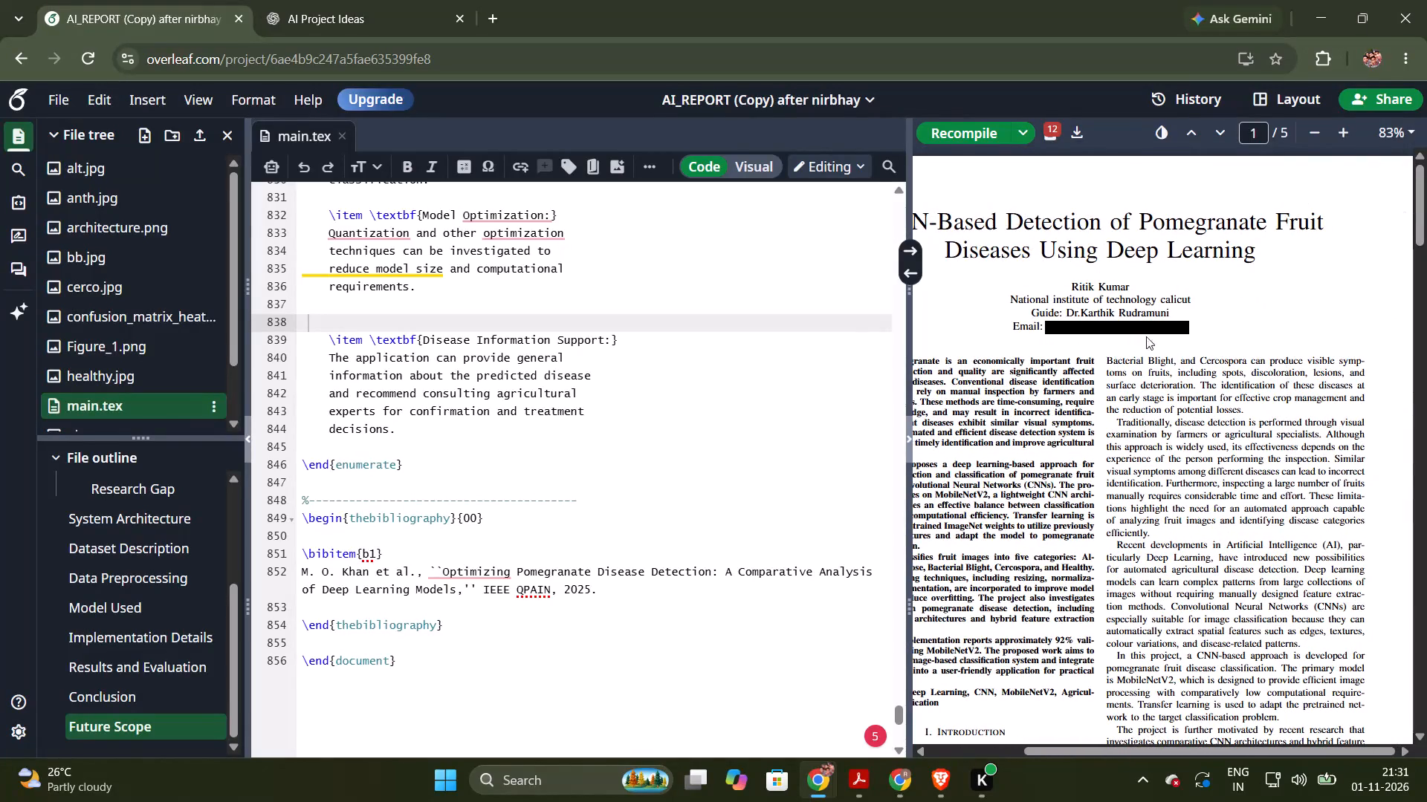
In the author block of main.tex, add the first author's roll number in parentheses directly after their name.
{"action": "double_click", "coordinate": [1137, 312]}
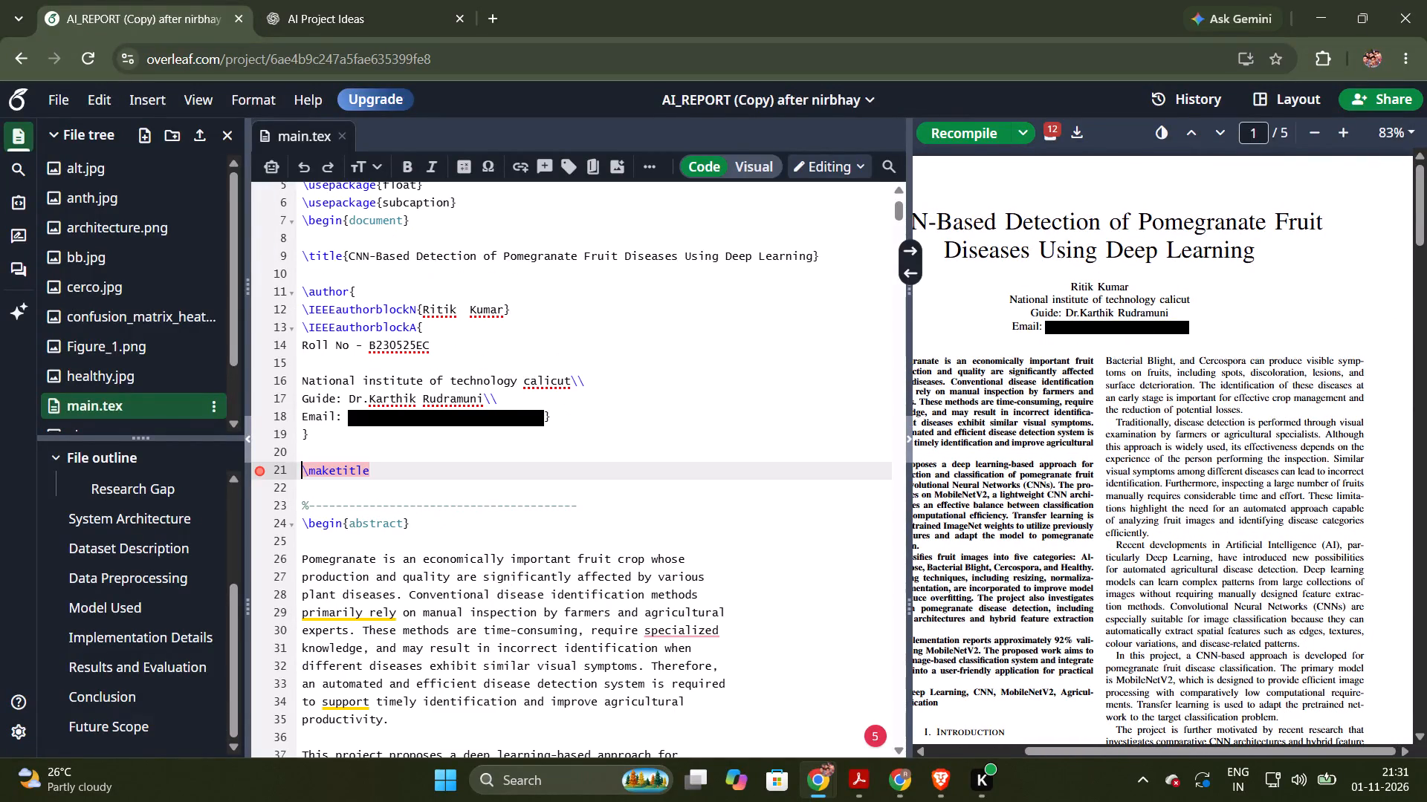
{"action": "scroll", "coordinate": [638, 366], "scroll_direction": "up", "scroll_amount": 4}
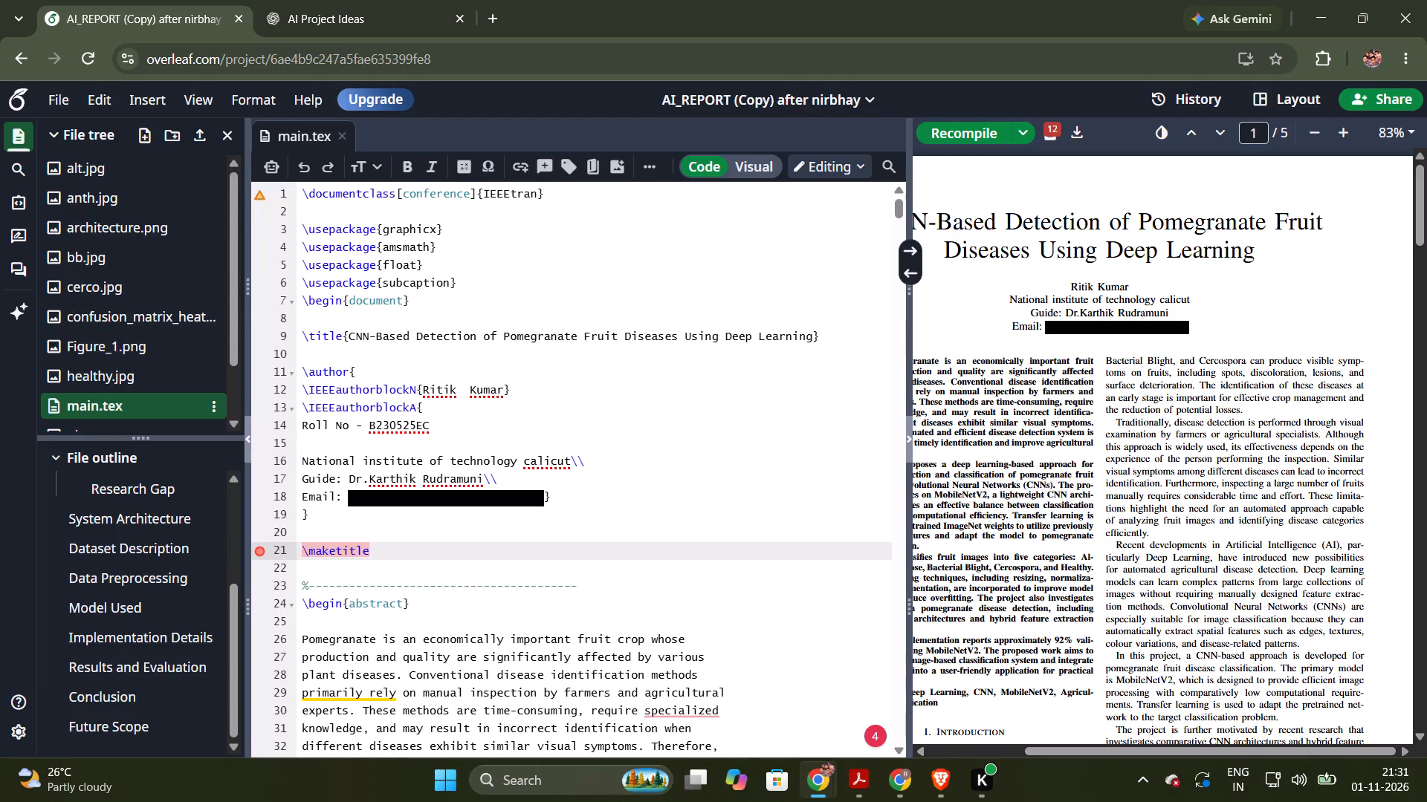
{"action": "left_click", "coordinate": [501, 390]}
{"action": "key", "text": "shift+parenleft"}
{"action": "key", "text": "shift+parenright"}
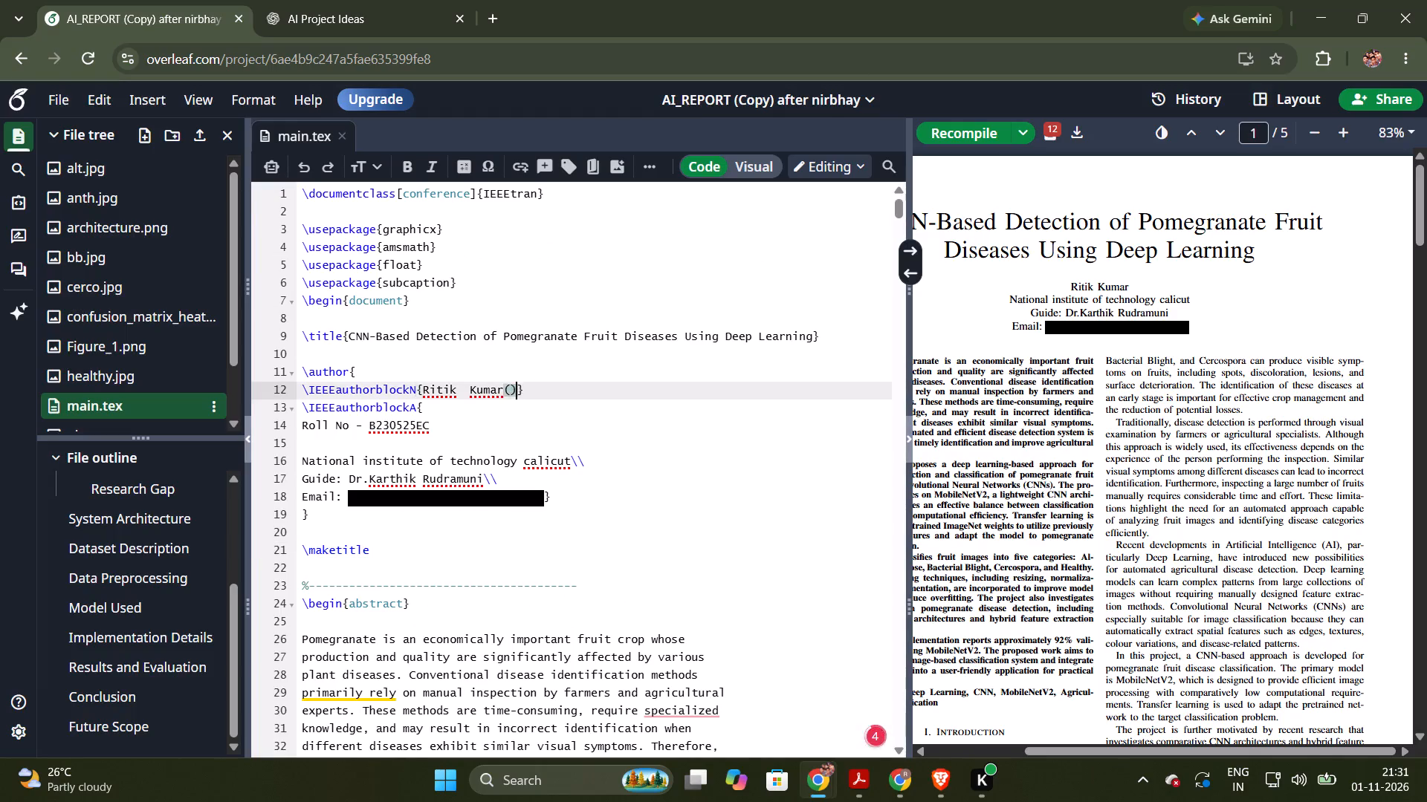
{"action": "key", "text": "Left"}
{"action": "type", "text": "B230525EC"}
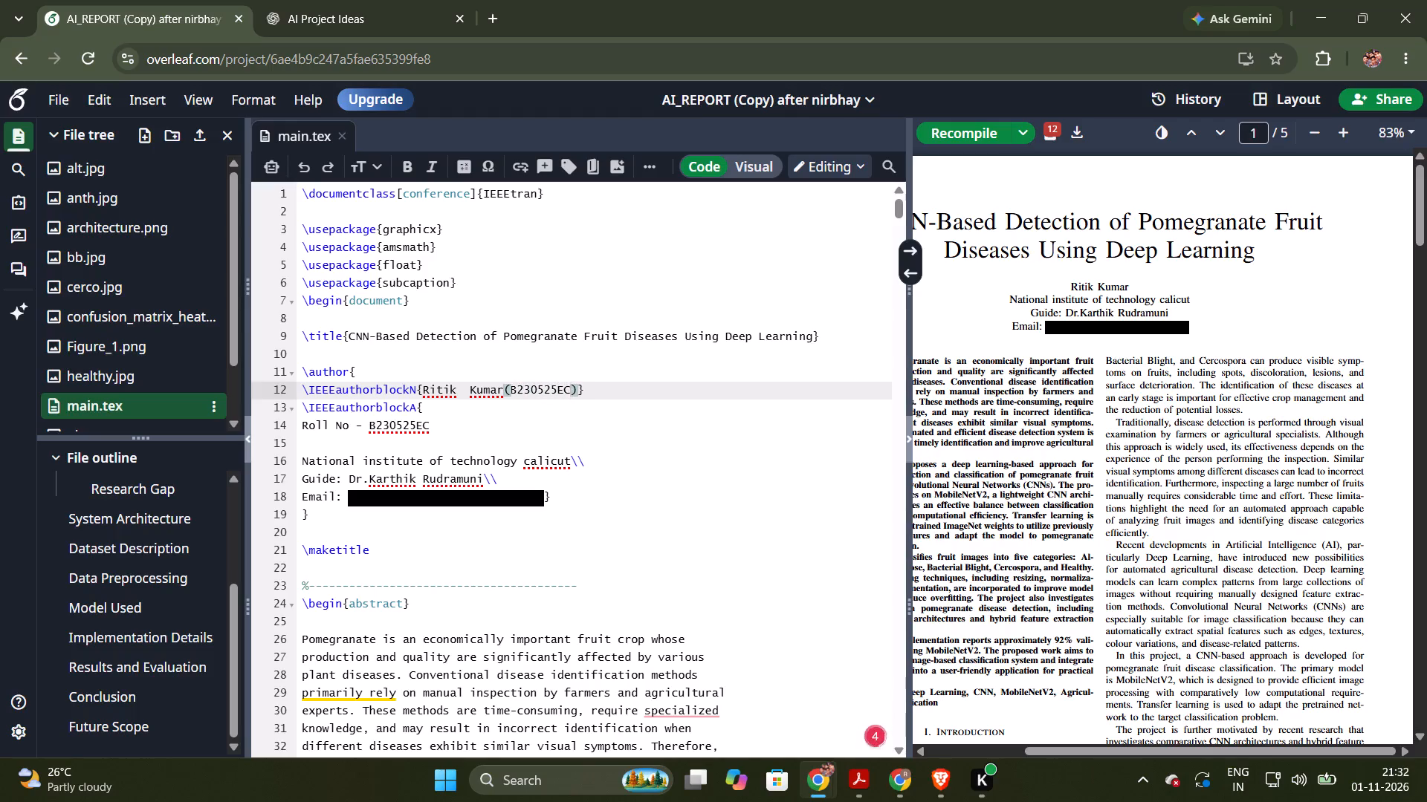
Add a comma and the second author's name after the first author's entry on the same author line.
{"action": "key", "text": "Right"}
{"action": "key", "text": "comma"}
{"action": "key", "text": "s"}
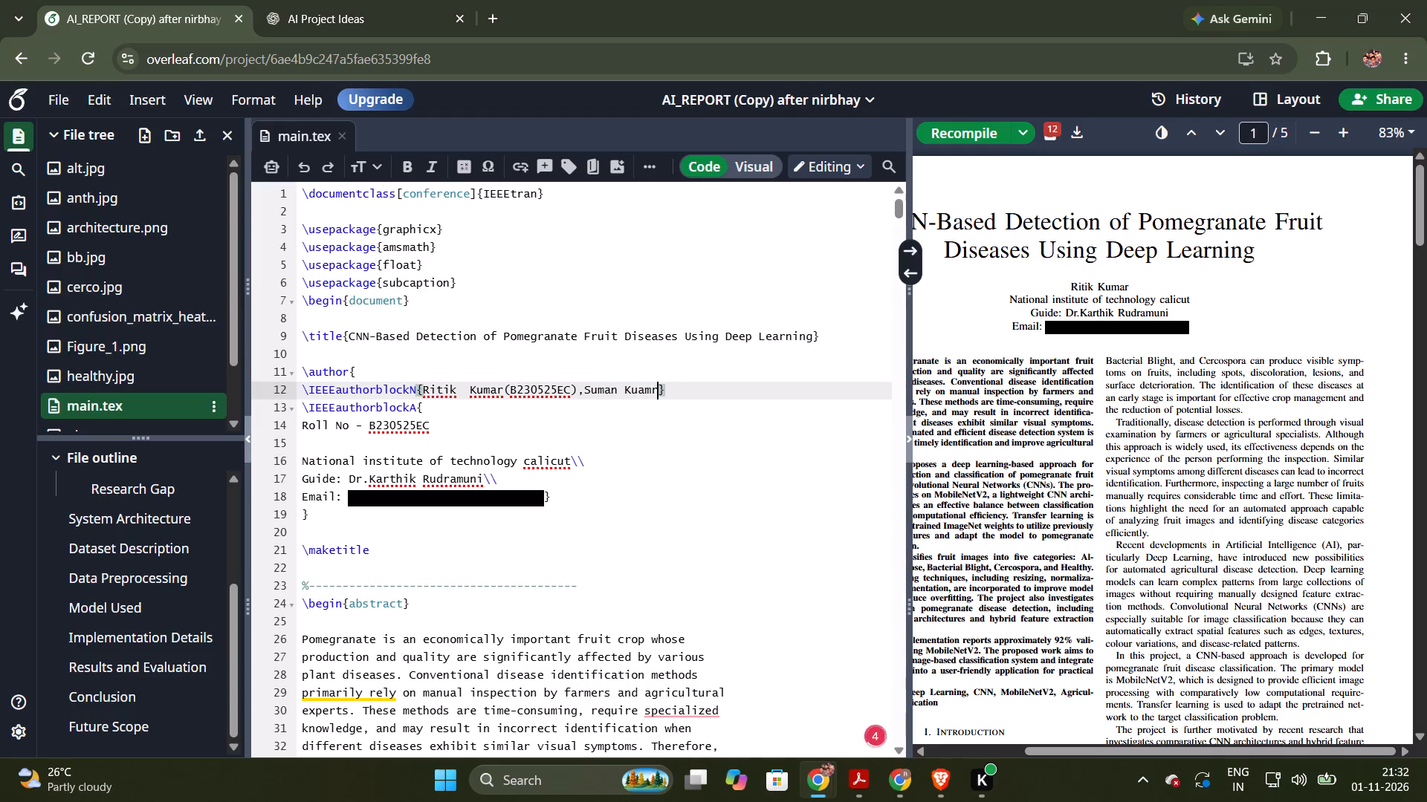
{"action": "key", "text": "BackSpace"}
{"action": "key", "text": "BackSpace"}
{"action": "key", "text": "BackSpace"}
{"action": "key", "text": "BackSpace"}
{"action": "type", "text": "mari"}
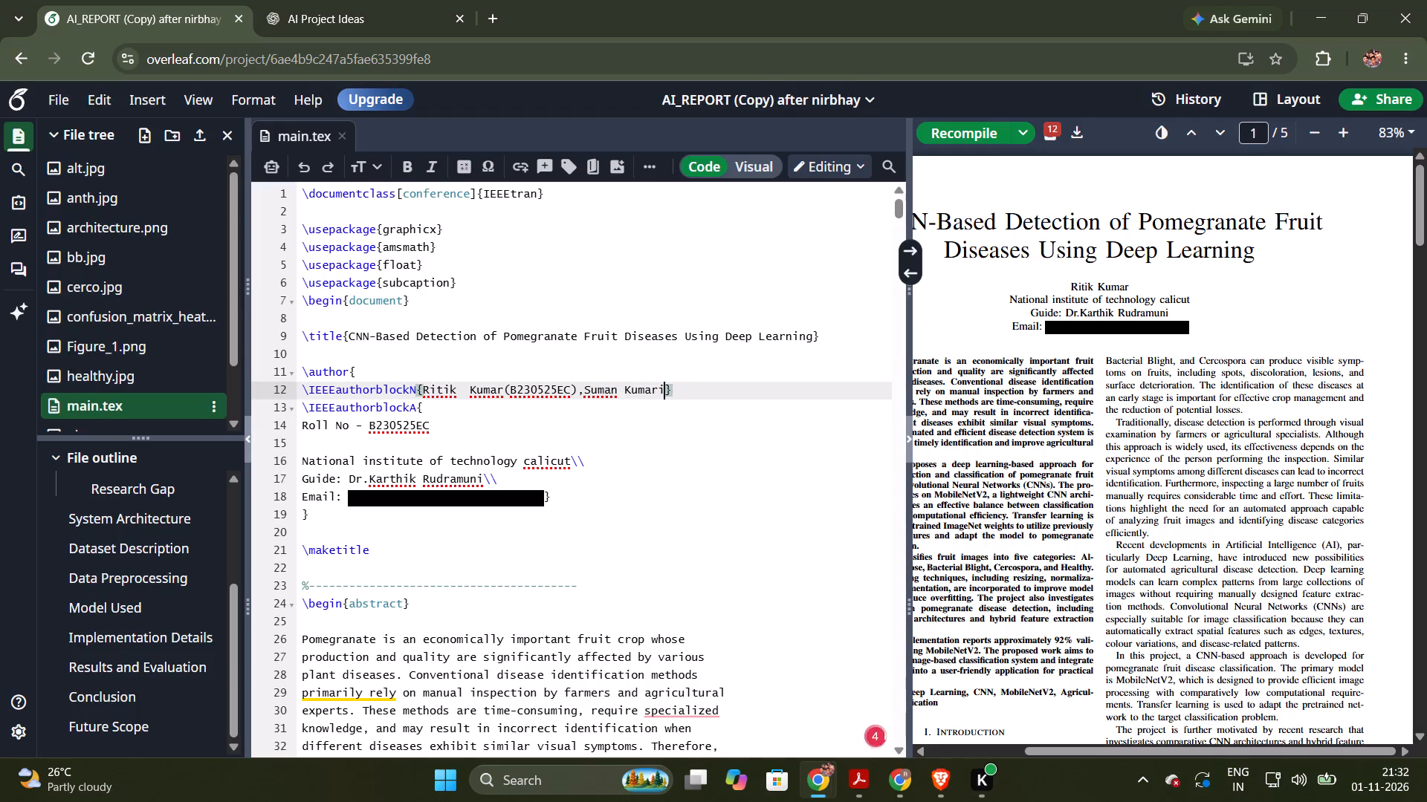
Add the second author's roll number in parentheses after their name, recompile, and check the title block in the PDF.
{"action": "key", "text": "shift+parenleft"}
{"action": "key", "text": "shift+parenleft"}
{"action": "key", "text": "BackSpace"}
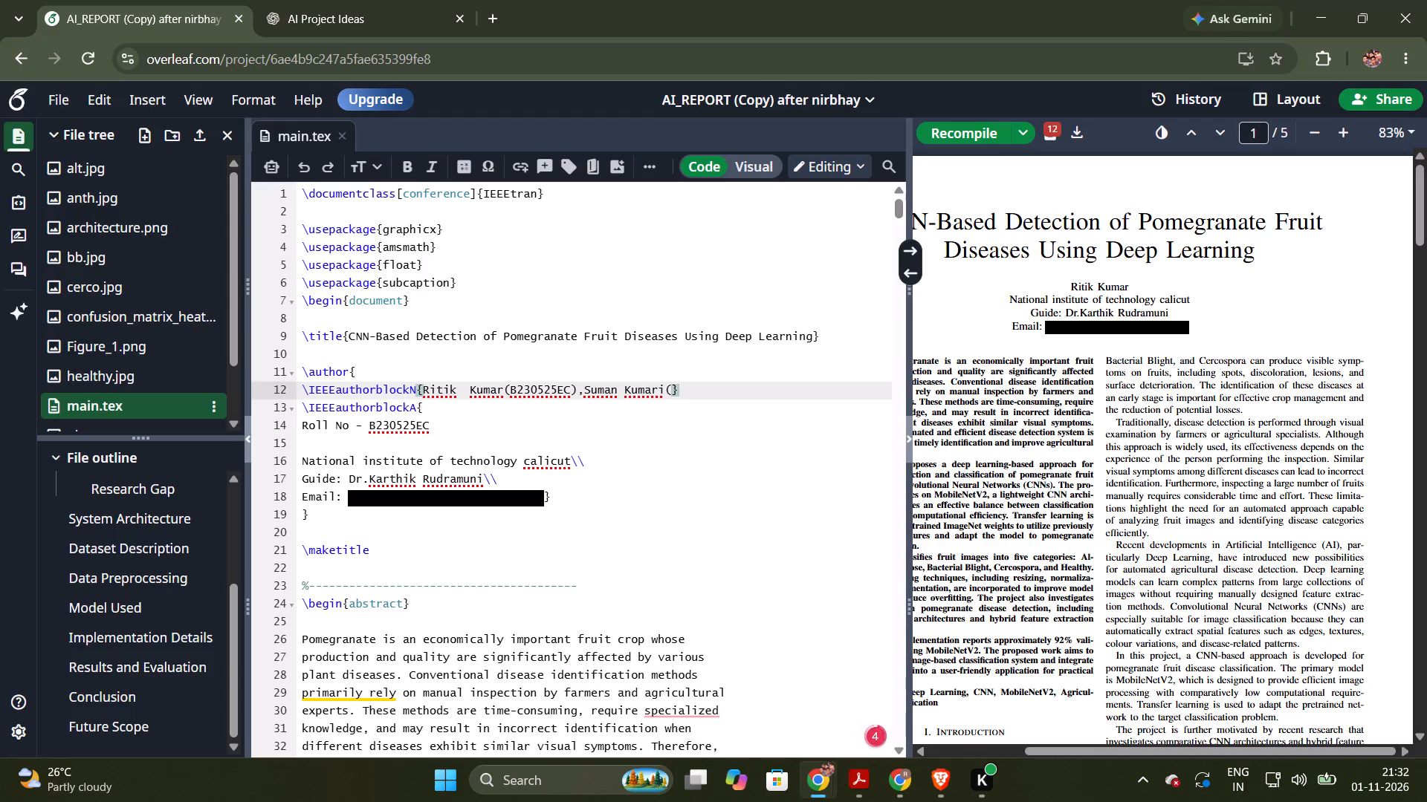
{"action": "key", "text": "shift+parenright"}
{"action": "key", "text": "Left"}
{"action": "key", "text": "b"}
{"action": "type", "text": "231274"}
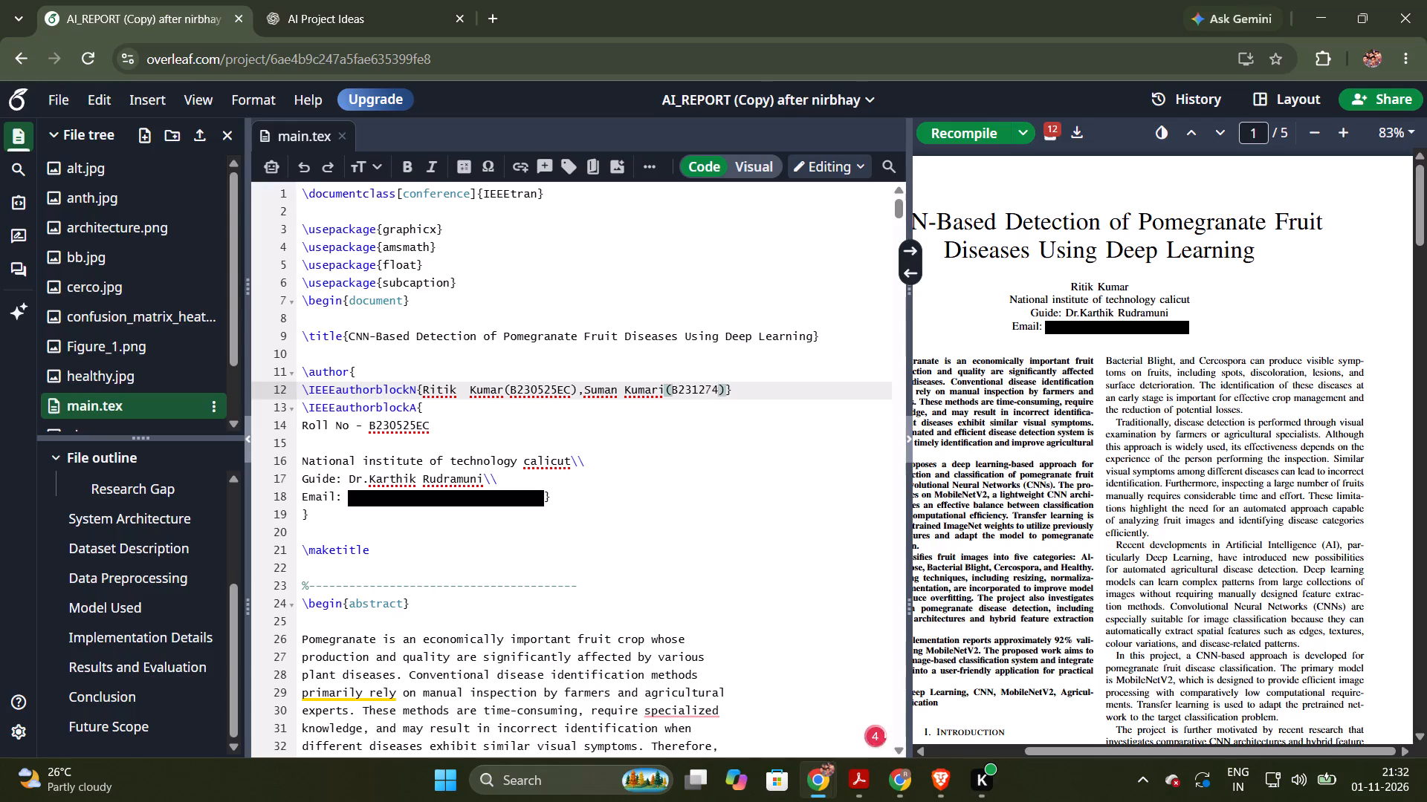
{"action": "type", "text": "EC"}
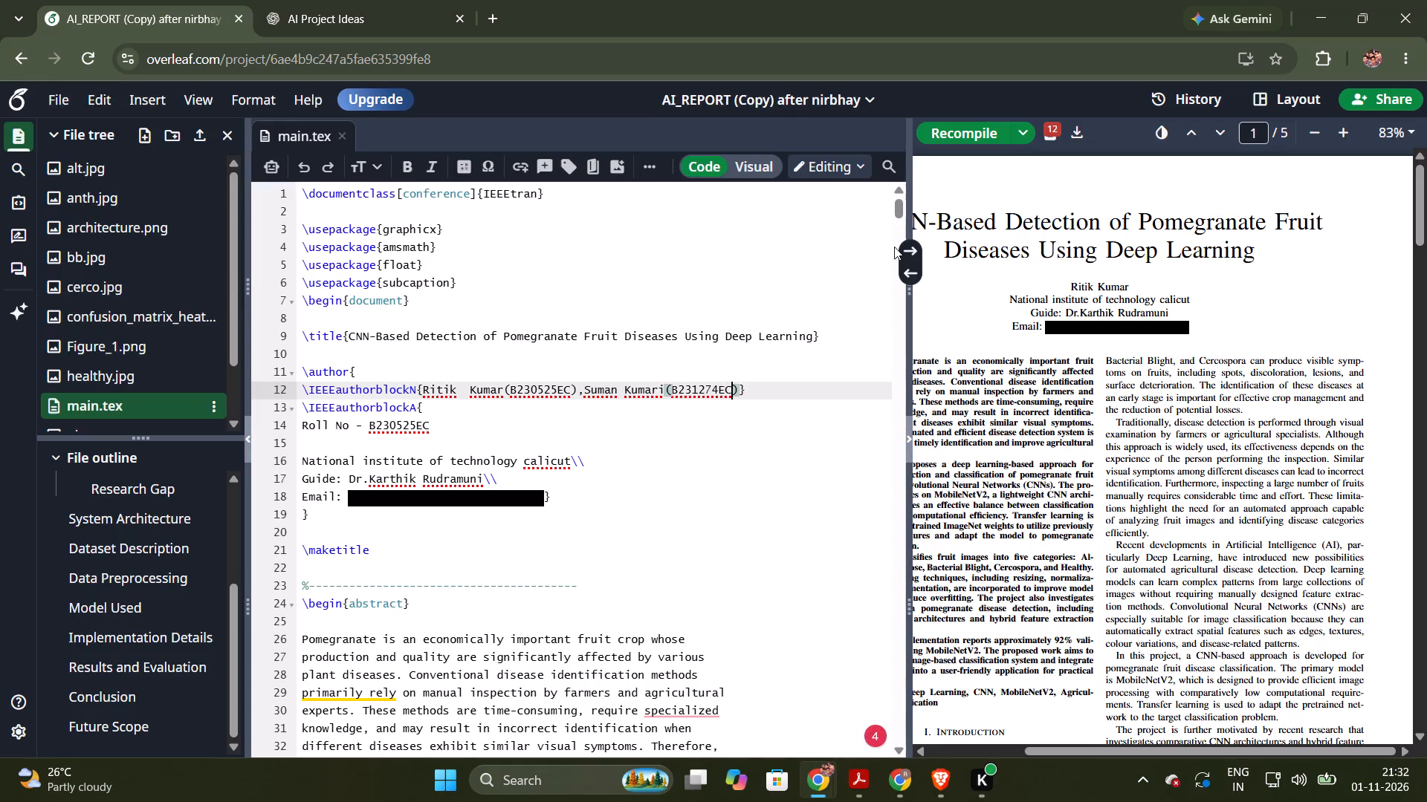
{"action": "left_click", "coordinate": [965, 127]}
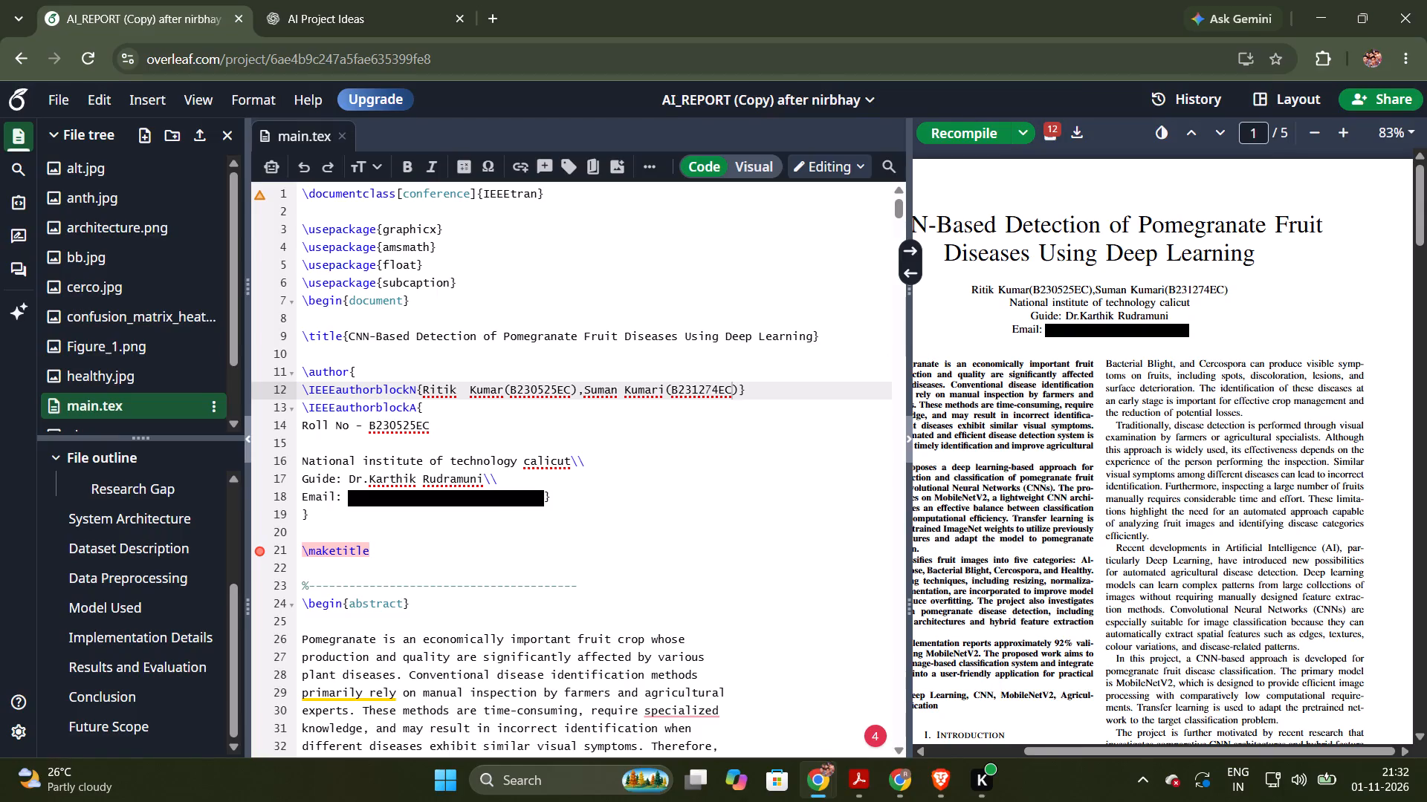
{"action": "scroll", "coordinate": [1071, 376], "scroll_direction": "right", "scroll_amount": 2}
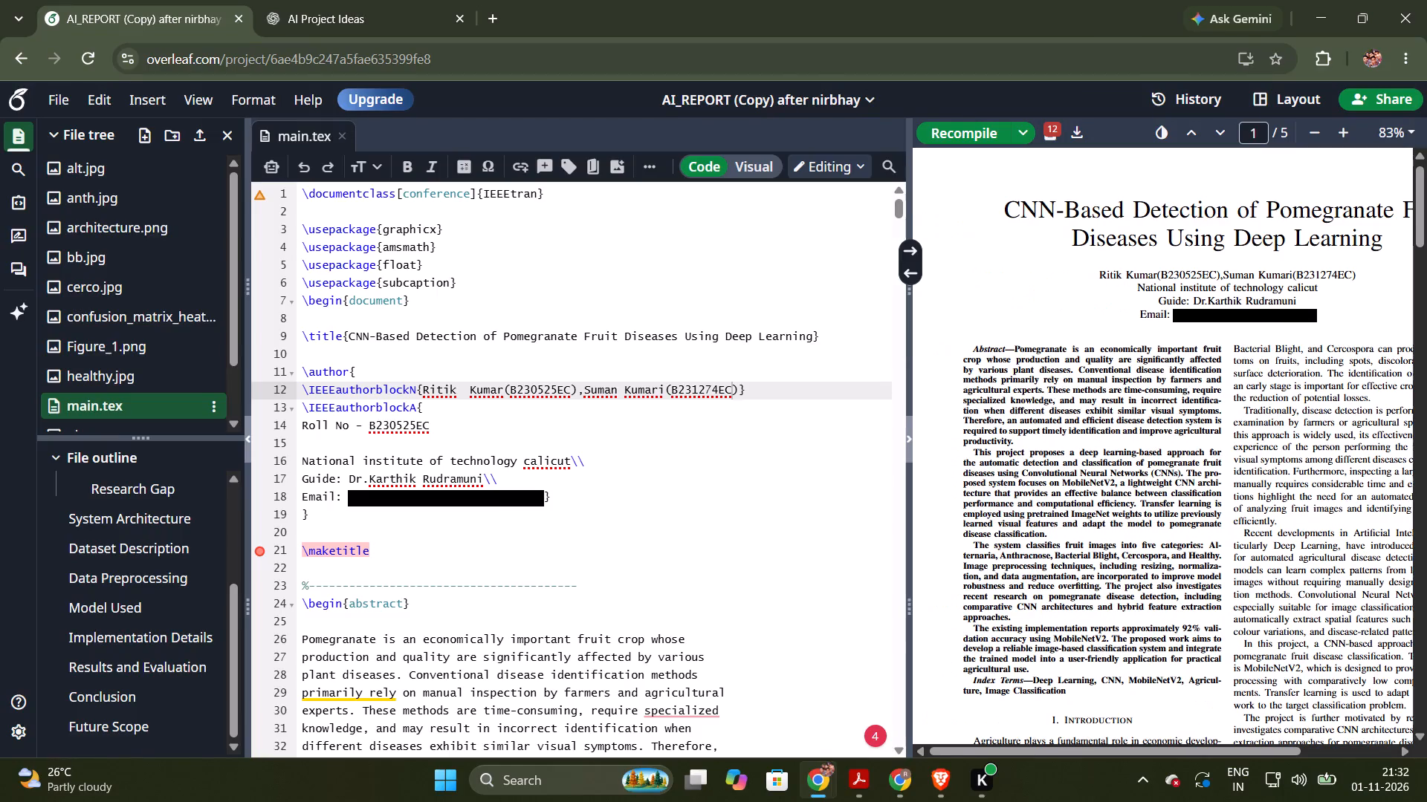
{"action": "scroll", "coordinate": [1071, 376], "scroll_direction": "left", "scroll_amount": 1}
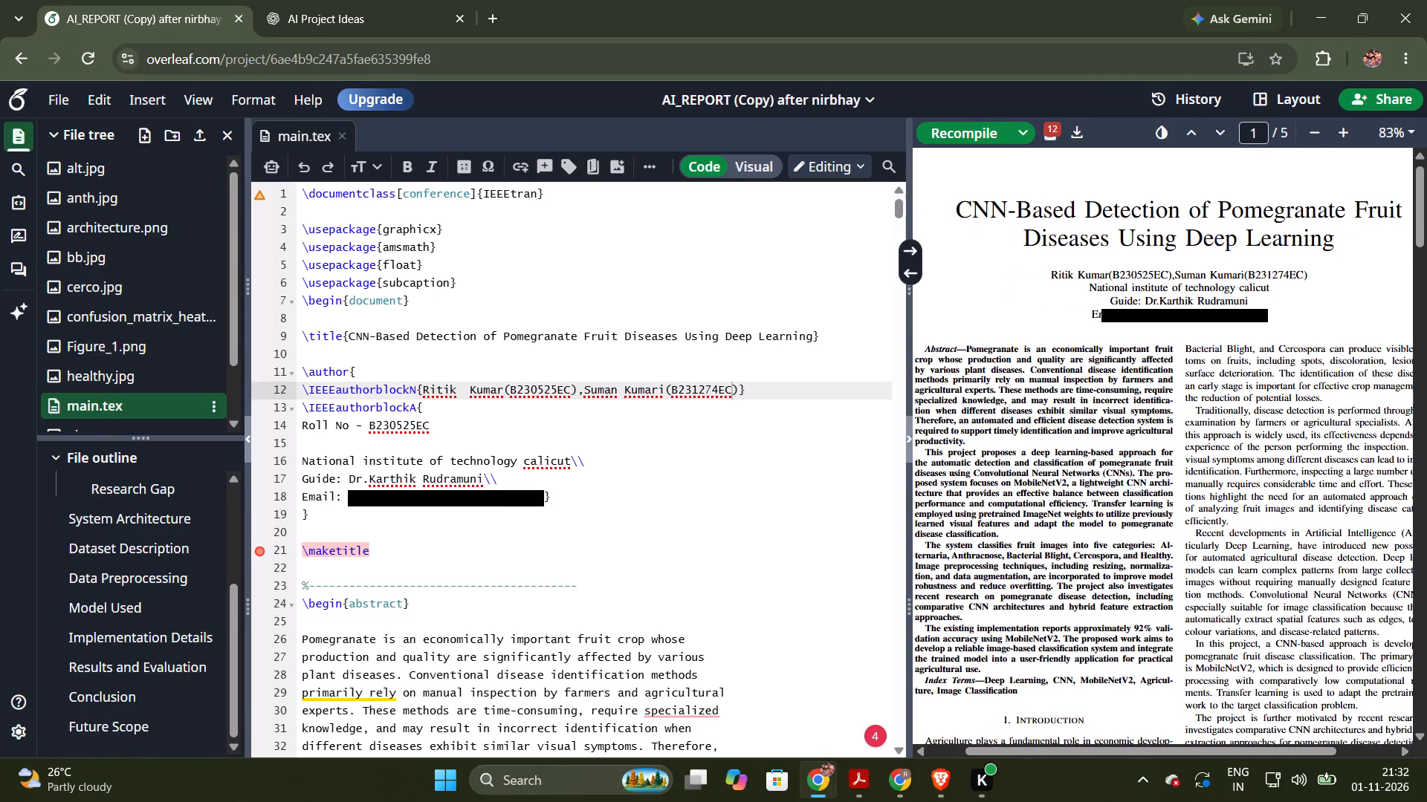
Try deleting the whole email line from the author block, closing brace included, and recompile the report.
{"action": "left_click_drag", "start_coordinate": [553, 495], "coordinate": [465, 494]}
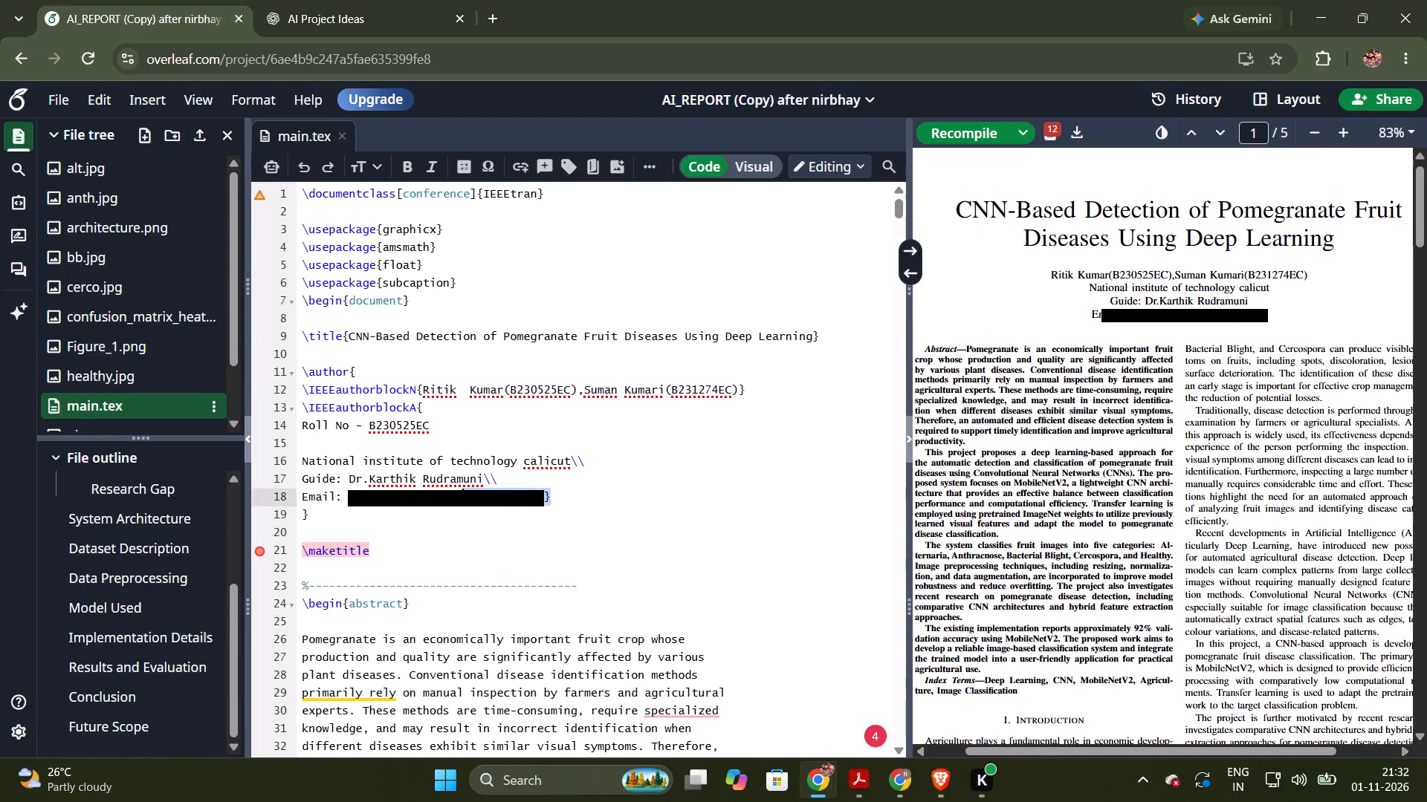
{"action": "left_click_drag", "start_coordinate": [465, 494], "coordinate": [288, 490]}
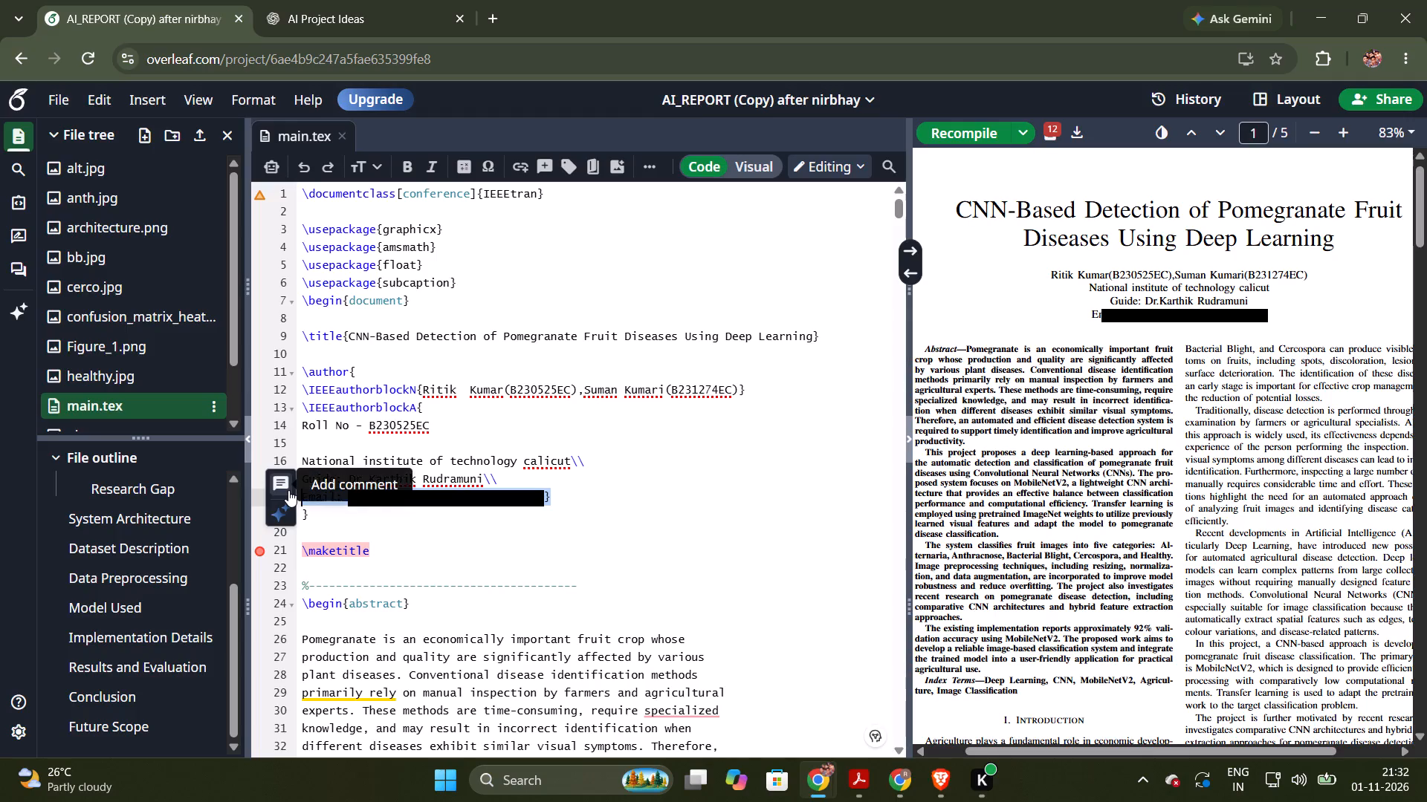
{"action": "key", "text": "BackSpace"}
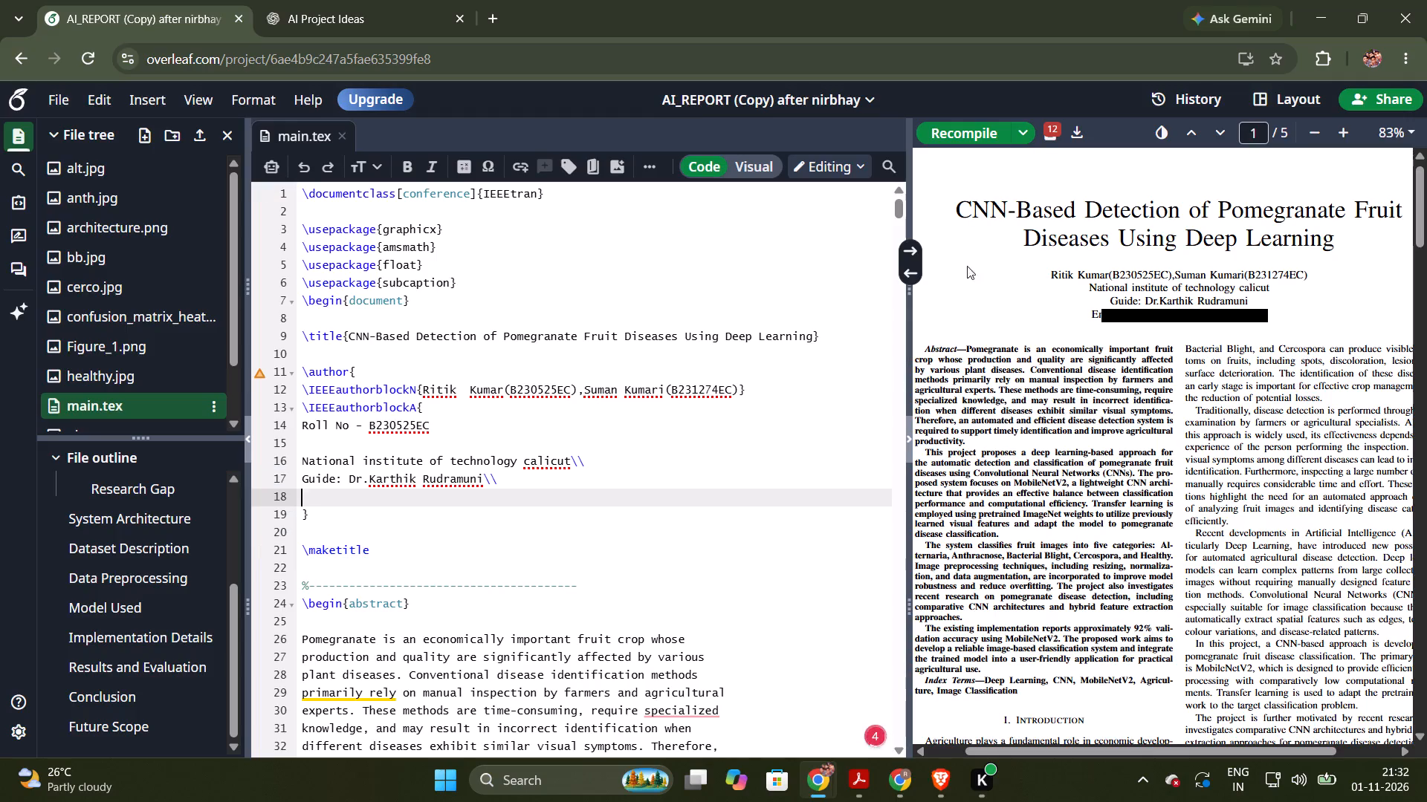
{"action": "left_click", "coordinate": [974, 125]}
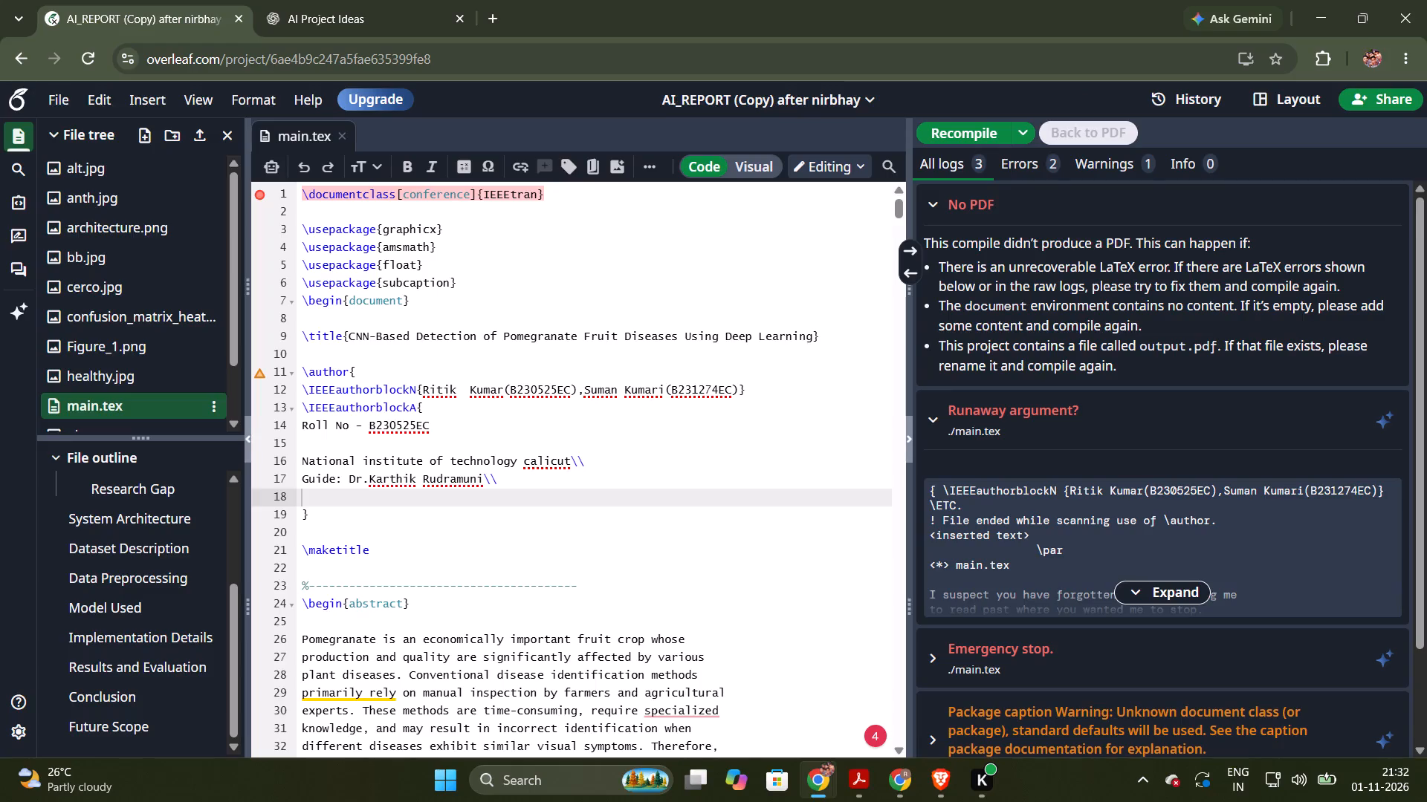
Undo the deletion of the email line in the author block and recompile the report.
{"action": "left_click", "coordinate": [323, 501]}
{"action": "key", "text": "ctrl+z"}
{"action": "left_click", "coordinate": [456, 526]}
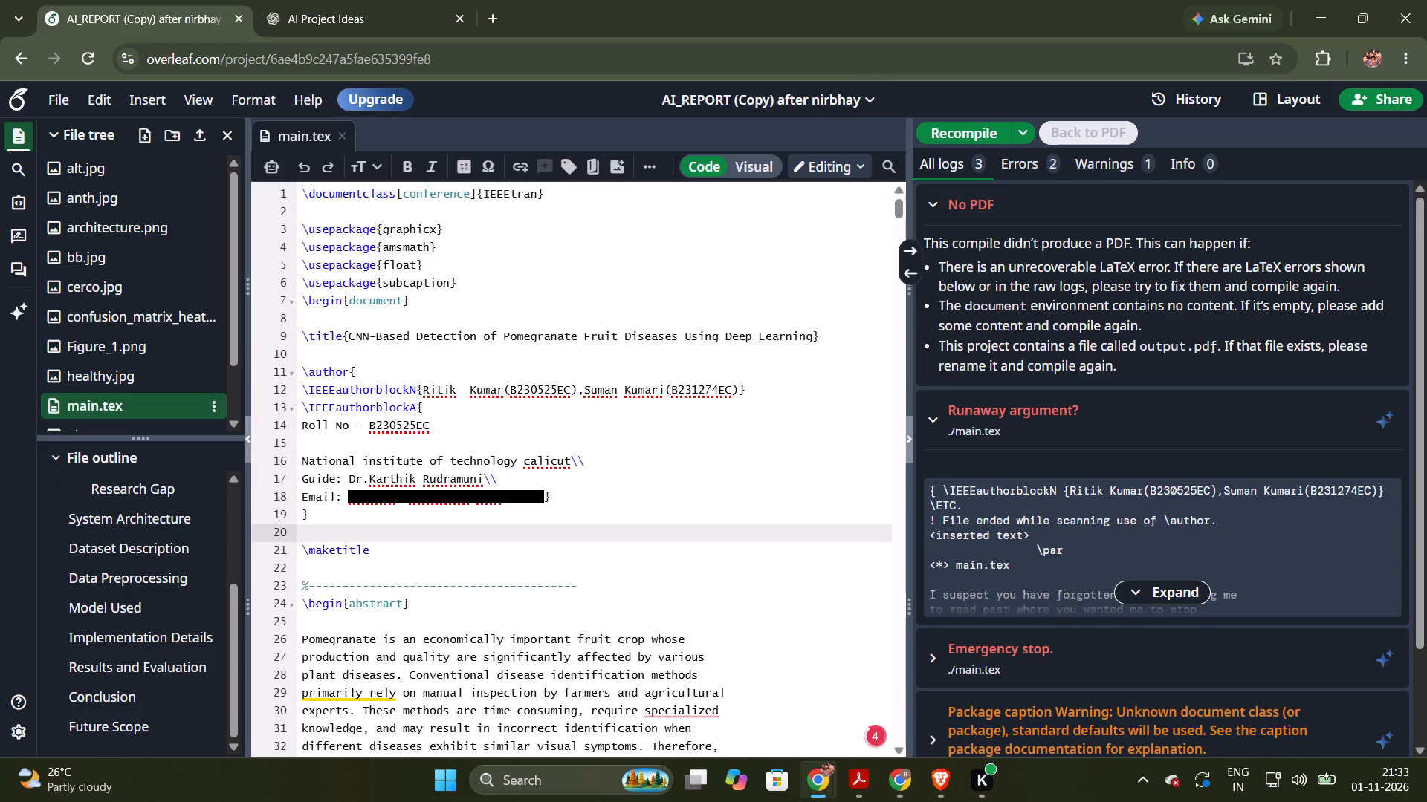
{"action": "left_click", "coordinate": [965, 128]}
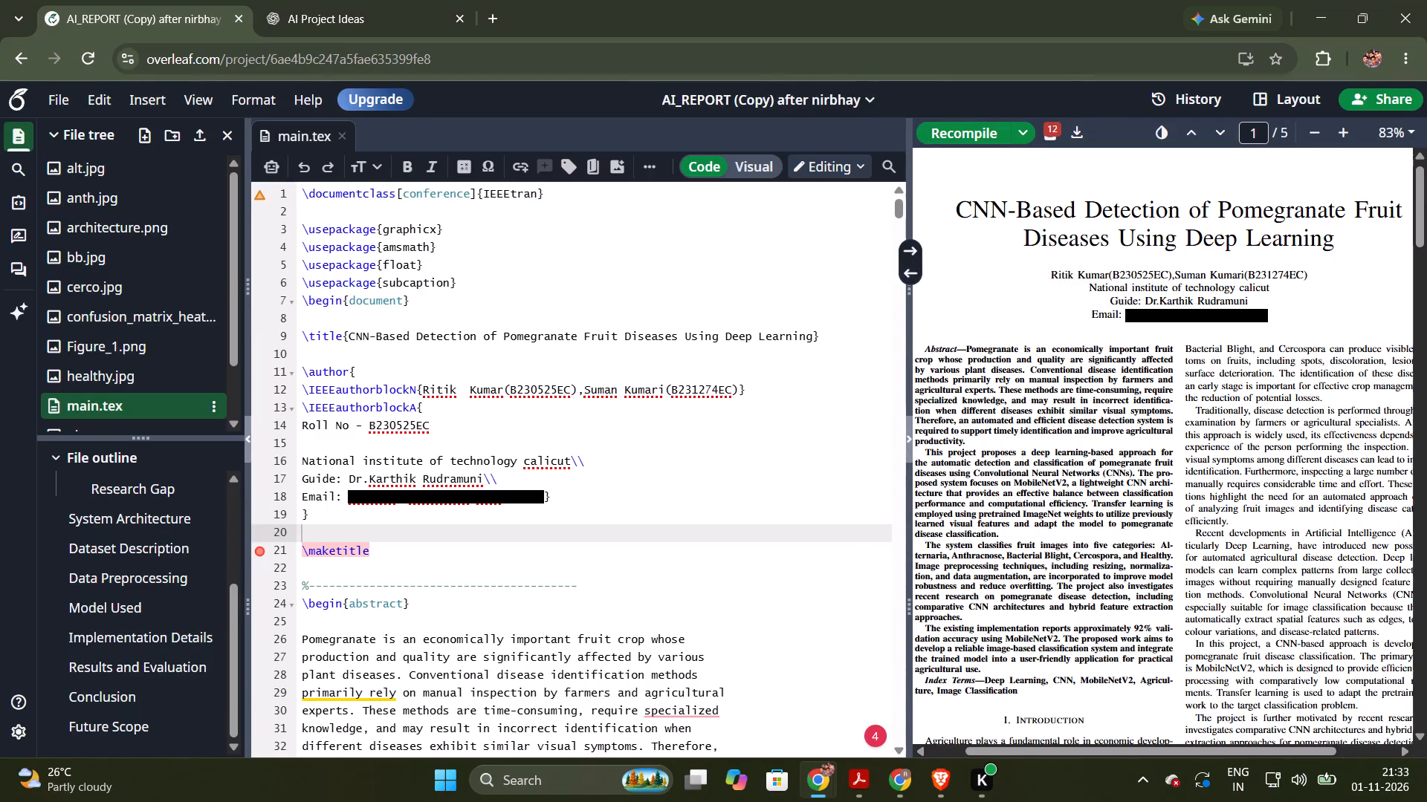
Delete the email label and address from the author block, keeping the line's closing brace, and recompile the report.
{"action": "left_click", "coordinate": [602, 494]}
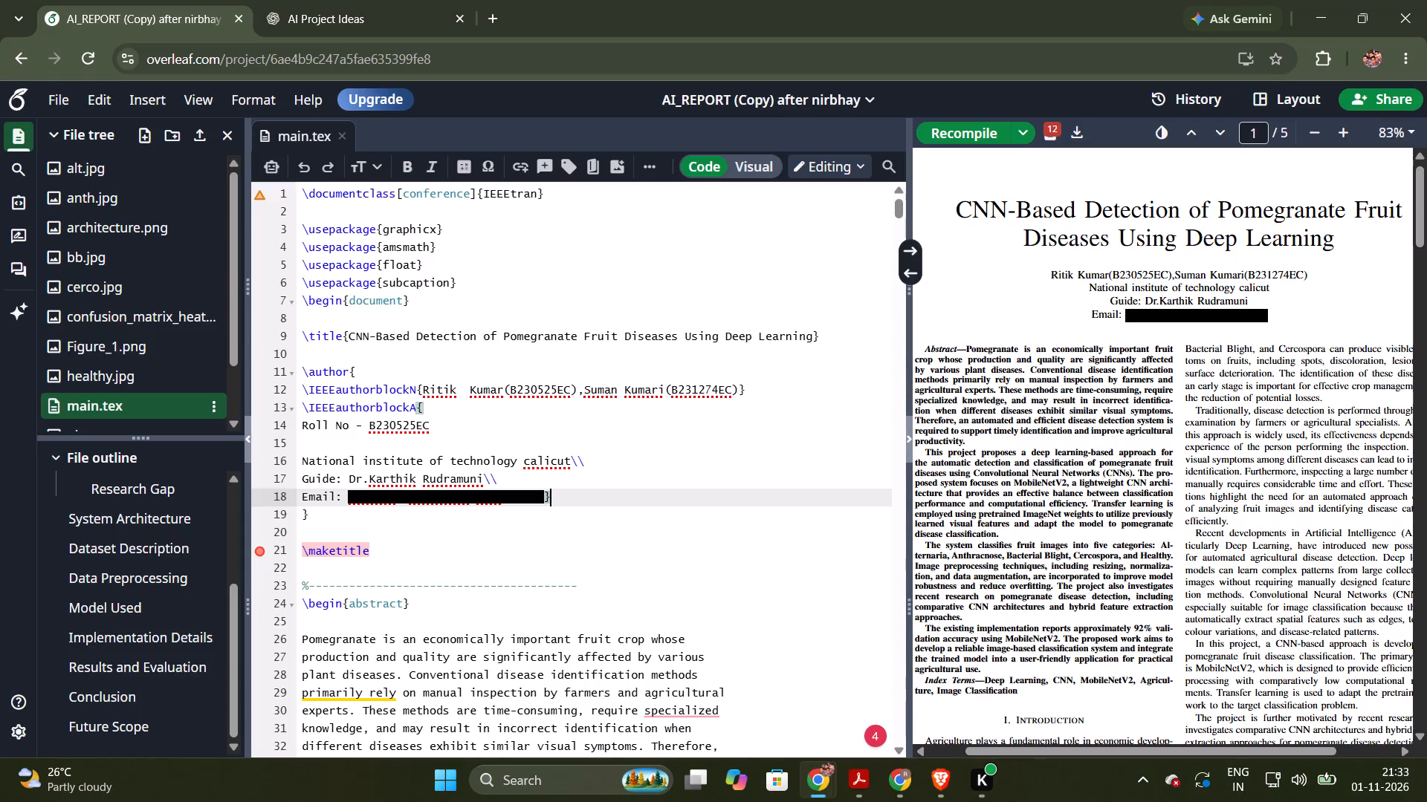
{"action": "left_click_drag", "start_coordinate": [300, 494], "coordinate": [534, 493]}
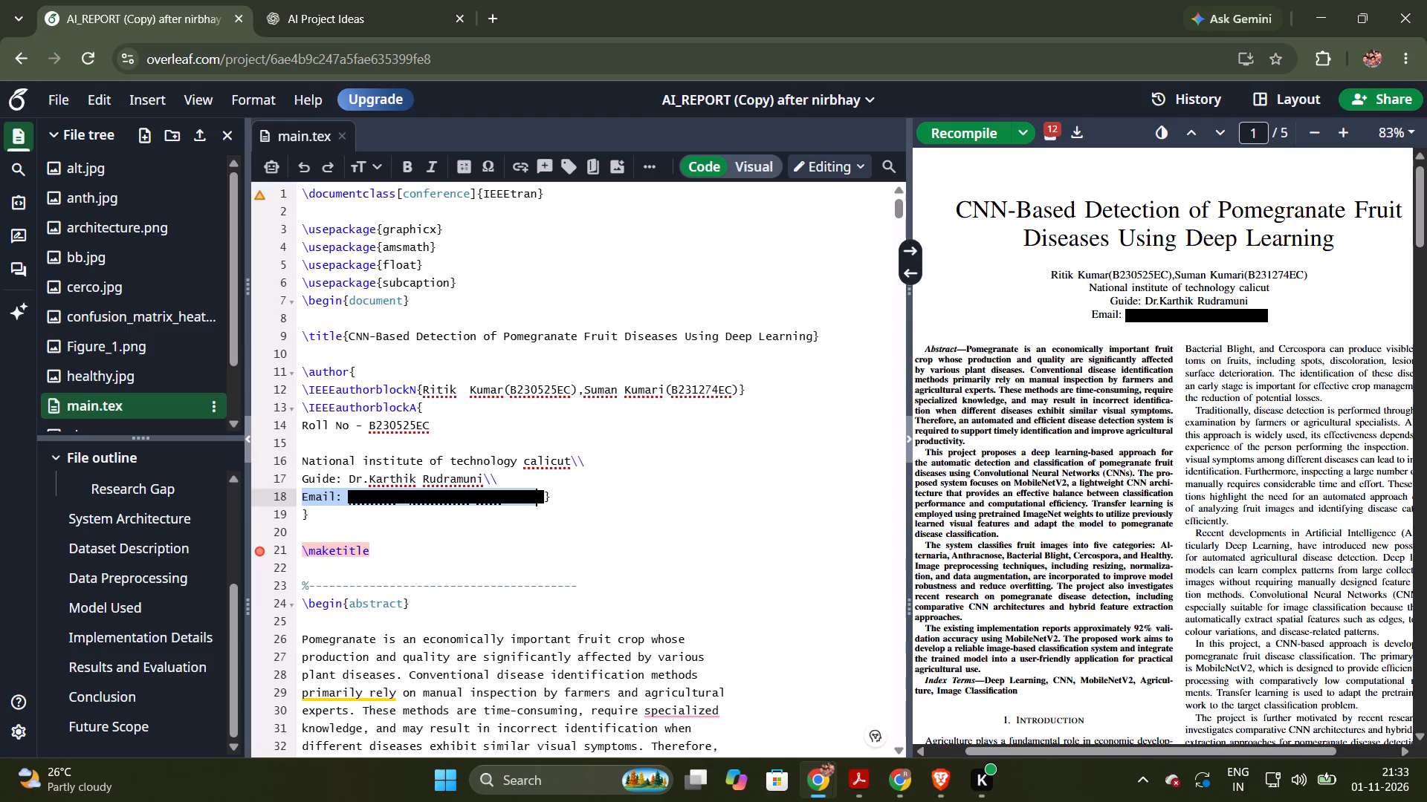
{"action": "left_click_drag", "start_coordinate": [534, 493], "coordinate": [543, 497]}
{"action": "key", "text": "BackSpace"}
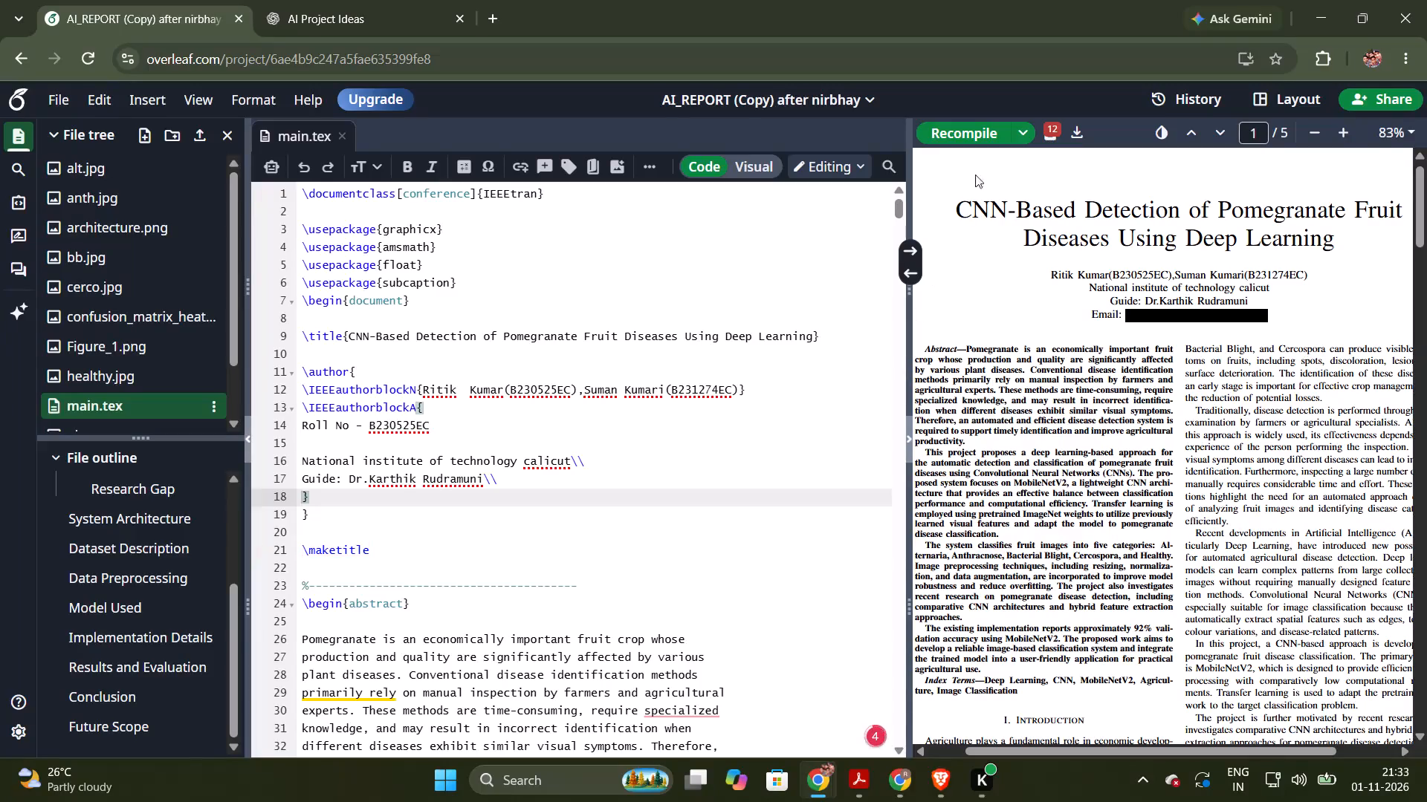
{"action": "left_click", "coordinate": [968, 128]}
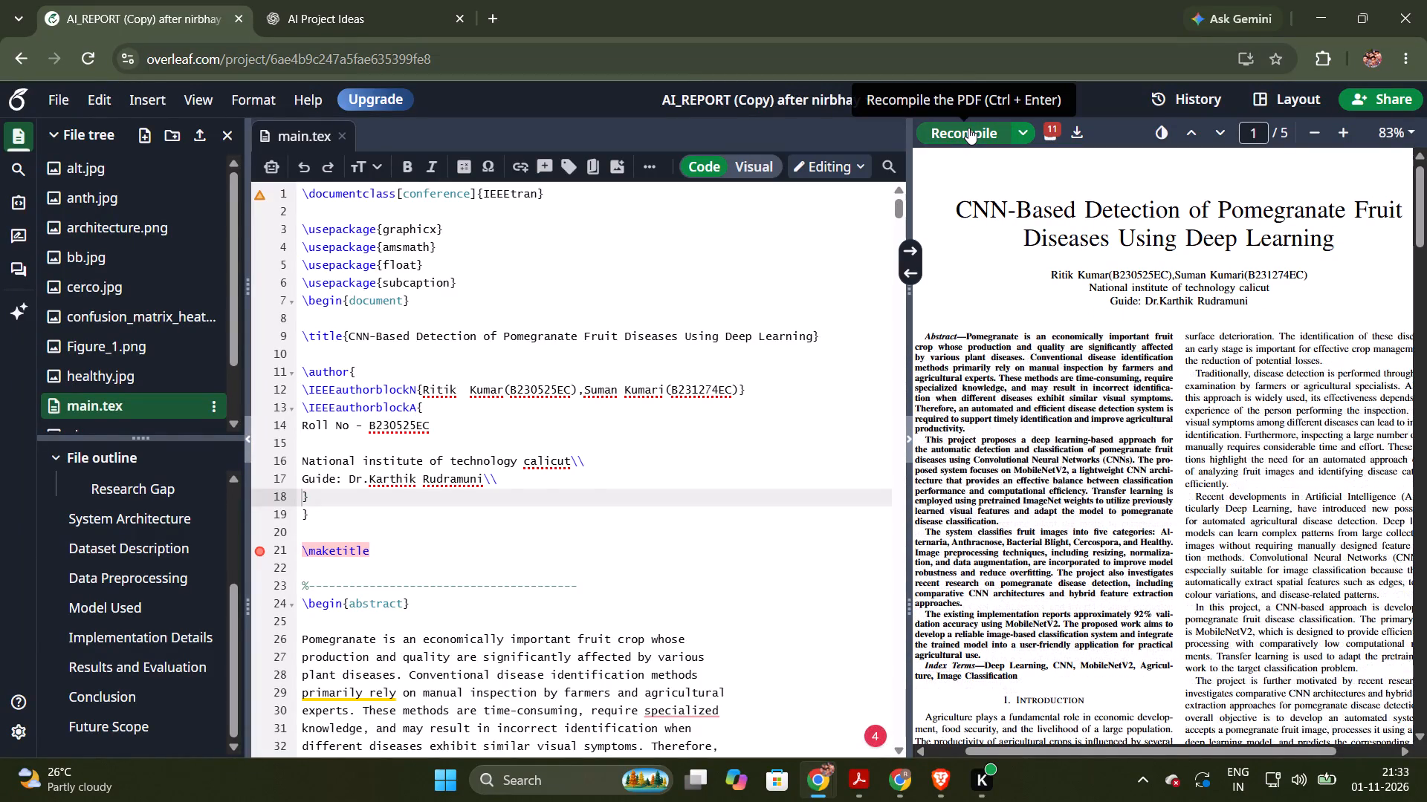
Review the recompiled PDF from the title block to the last page, examining the accuracy and loss curves, confusion matrix, future scope and references.
{"action": "scroll", "coordinate": [1009, 274], "scroll_direction": "right", "scroll_amount": 1}
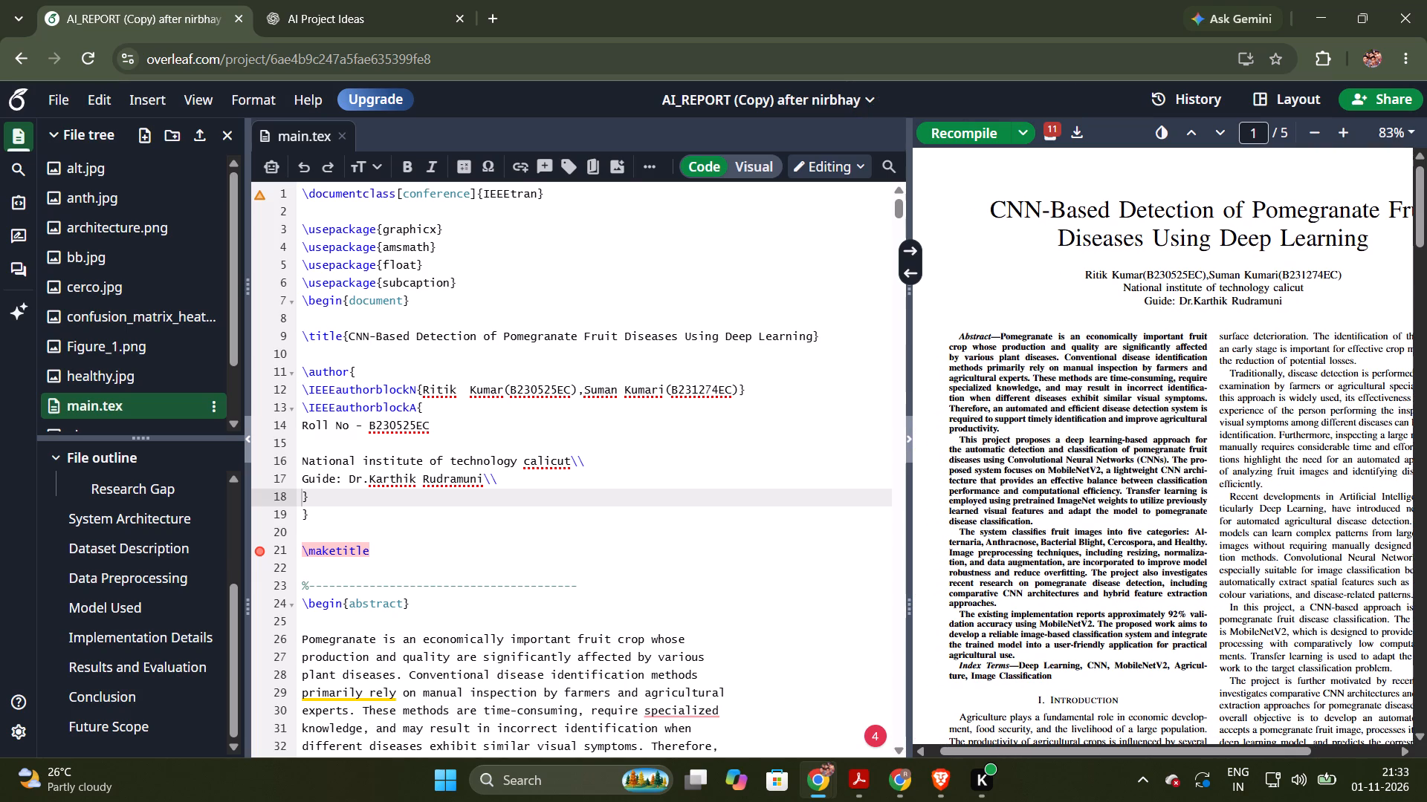
{"action": "scroll", "coordinate": [1109, 408], "scroll_direction": "down", "scroll_amount": 10}
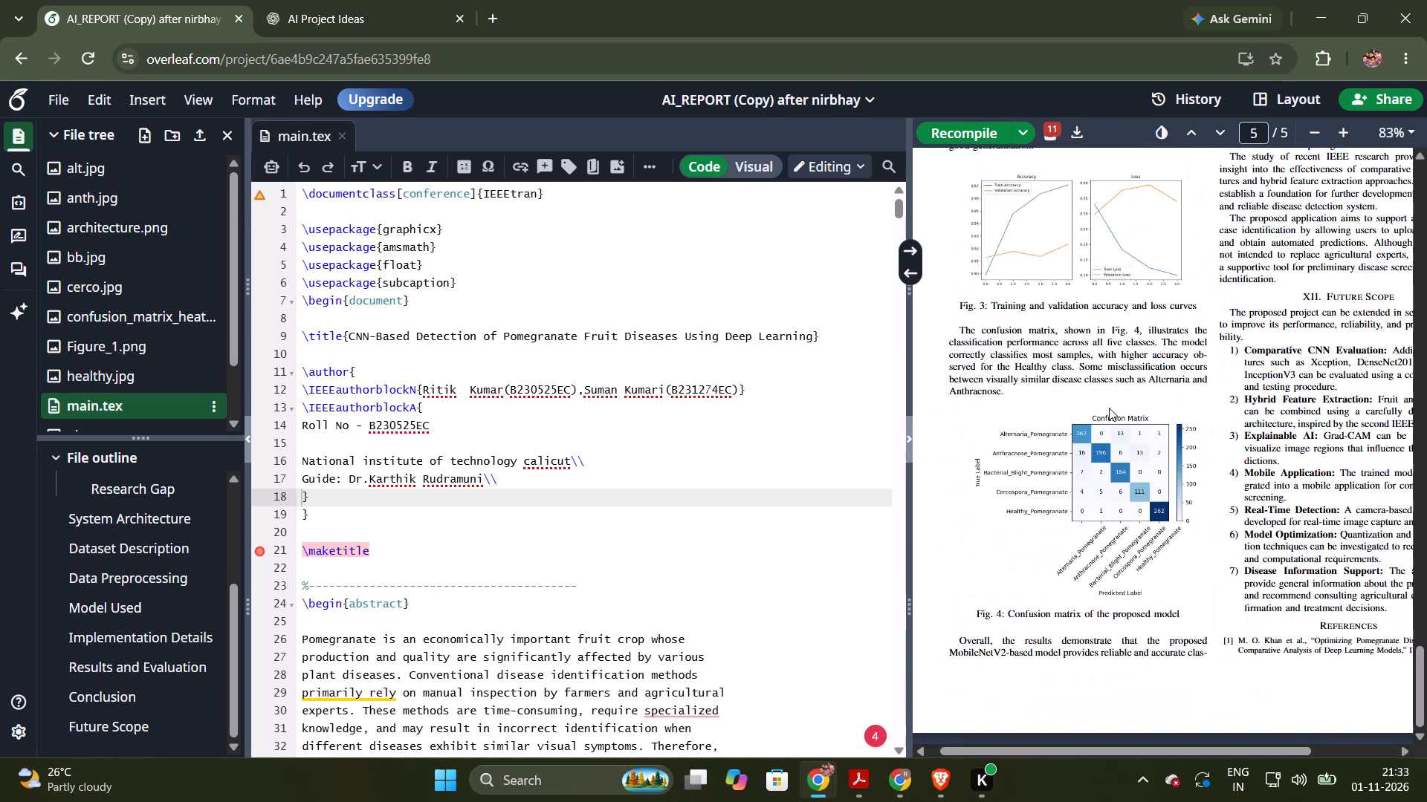
{"action": "scroll", "coordinate": [1109, 408], "scroll_direction": "down", "scroll_amount": 12}
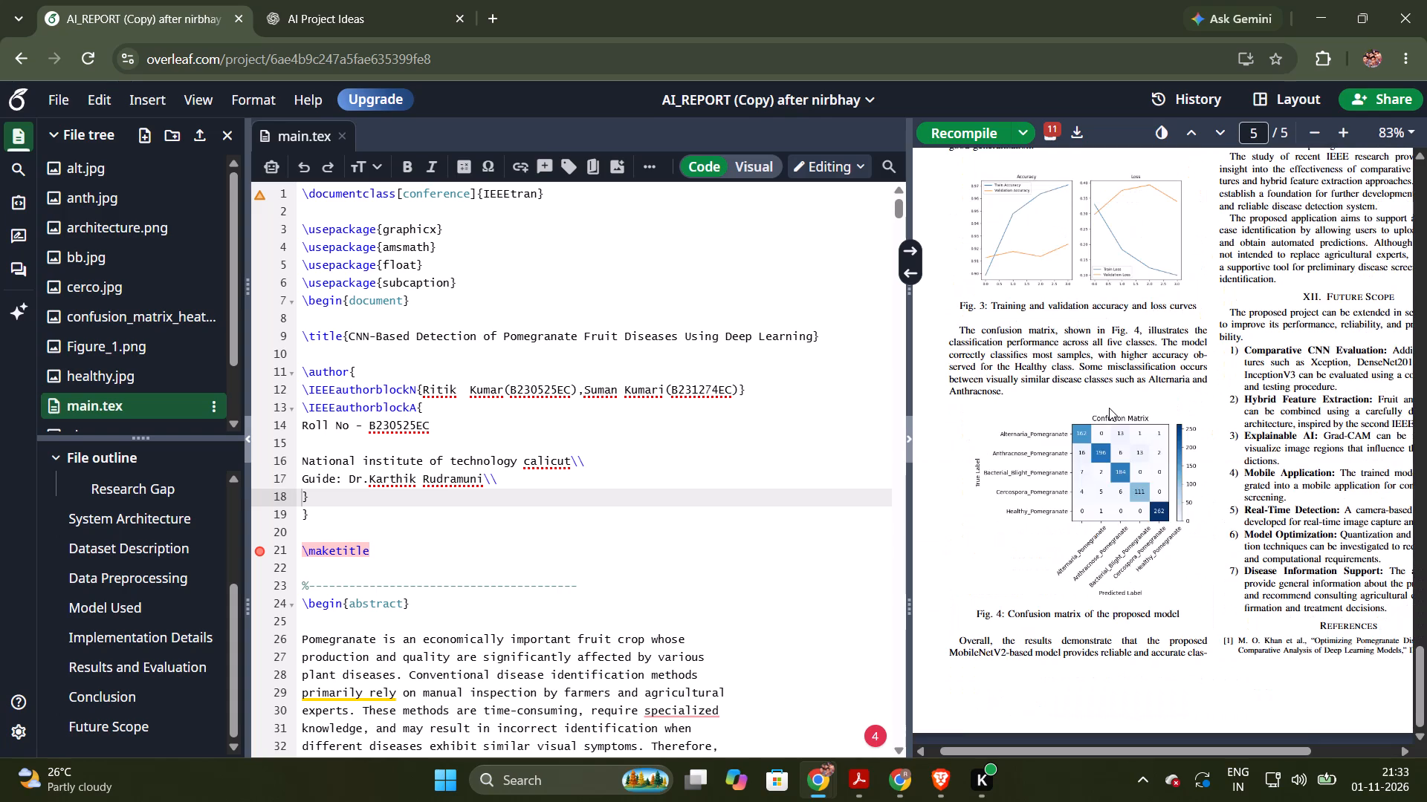
{"action": "scroll", "coordinate": [1109, 408], "scroll_direction": "down", "scroll_amount": 1}
{"action": "scroll", "coordinate": [1109, 408], "scroll_direction": "left", "scroll_amount": 3}
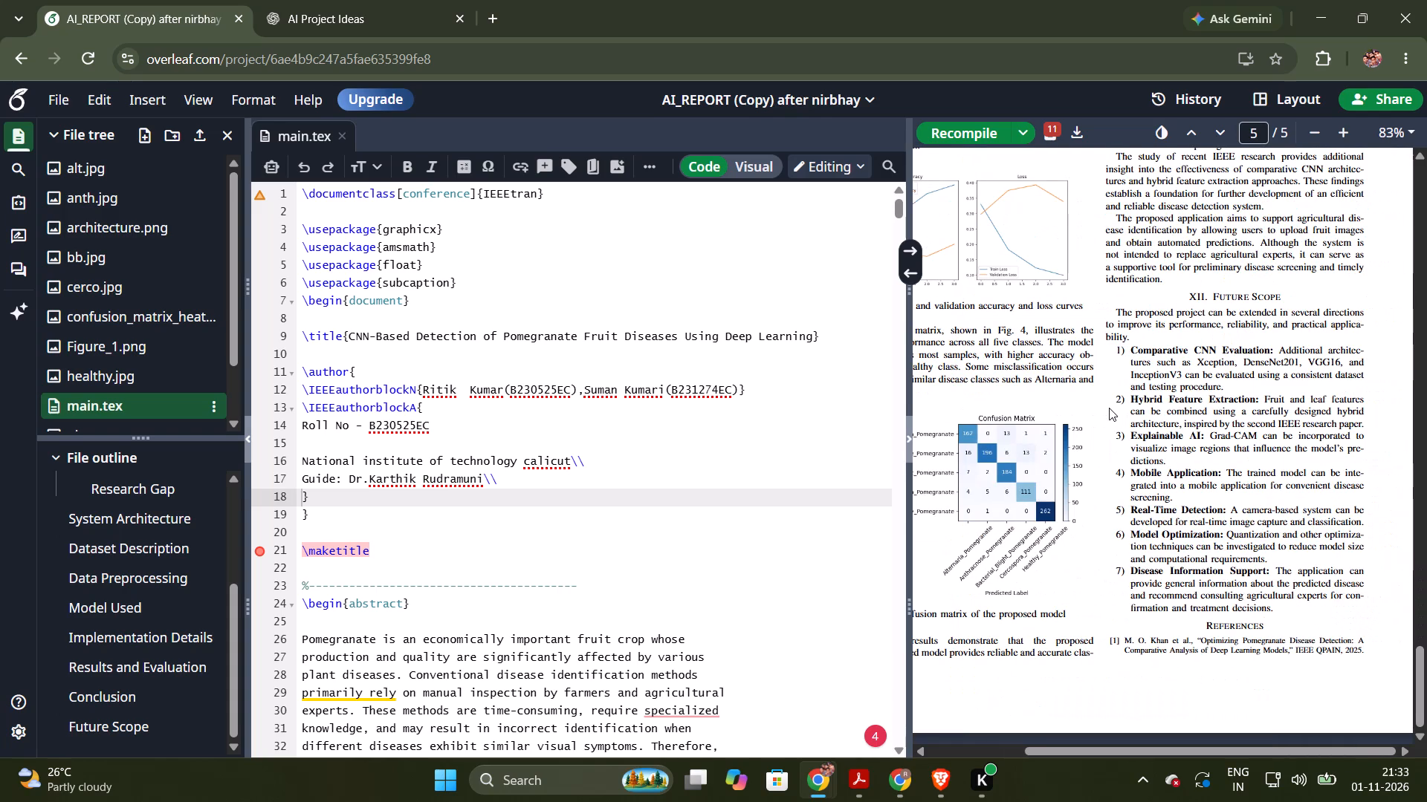
{"action": "scroll", "coordinate": [1109, 408], "scroll_direction": "right", "scroll_amount": 2}
{"action": "scroll", "coordinate": [1109, 408], "scroll_direction": "down", "scroll_amount": 3}
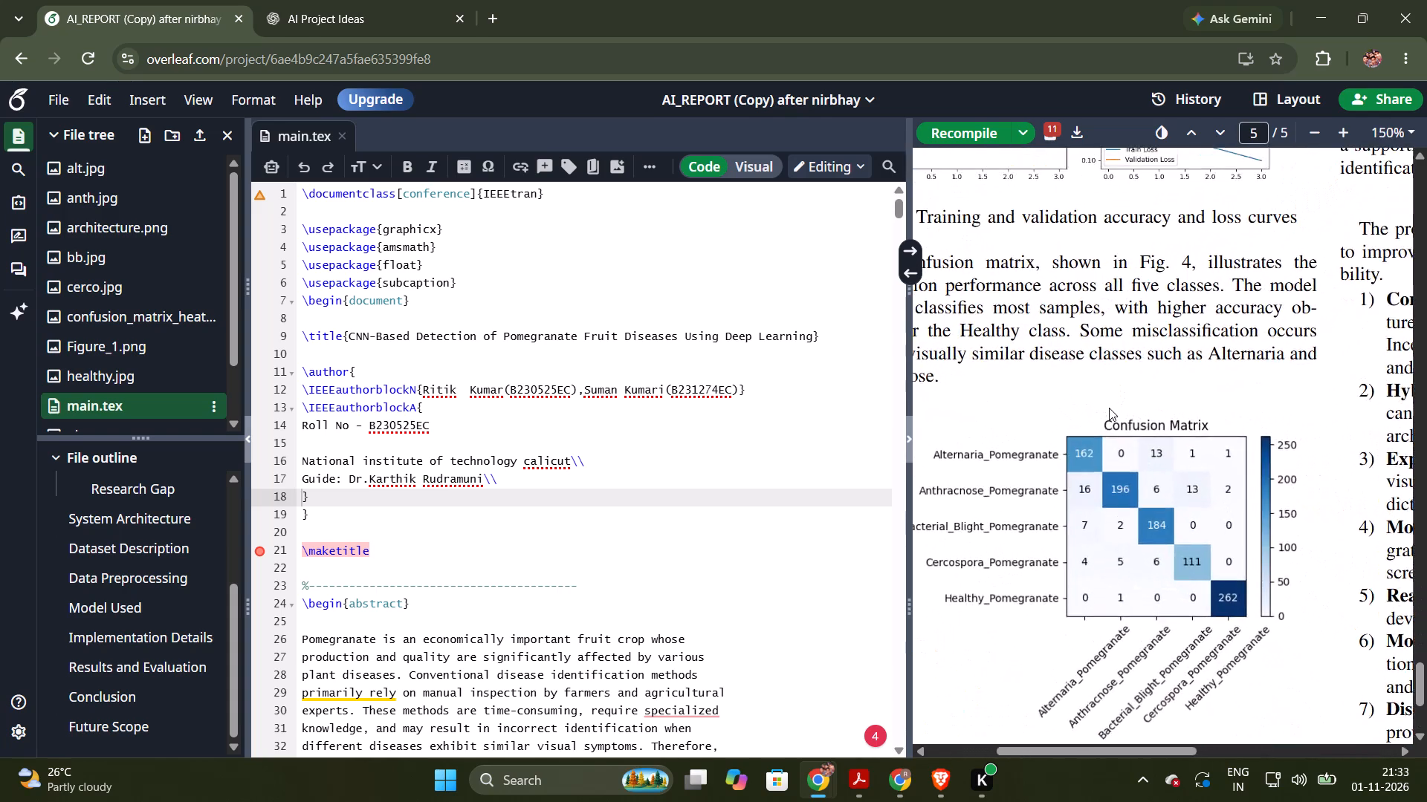
{"action": "scroll", "coordinate": [1109, 408], "scroll_direction": "up", "scroll_amount": 2}
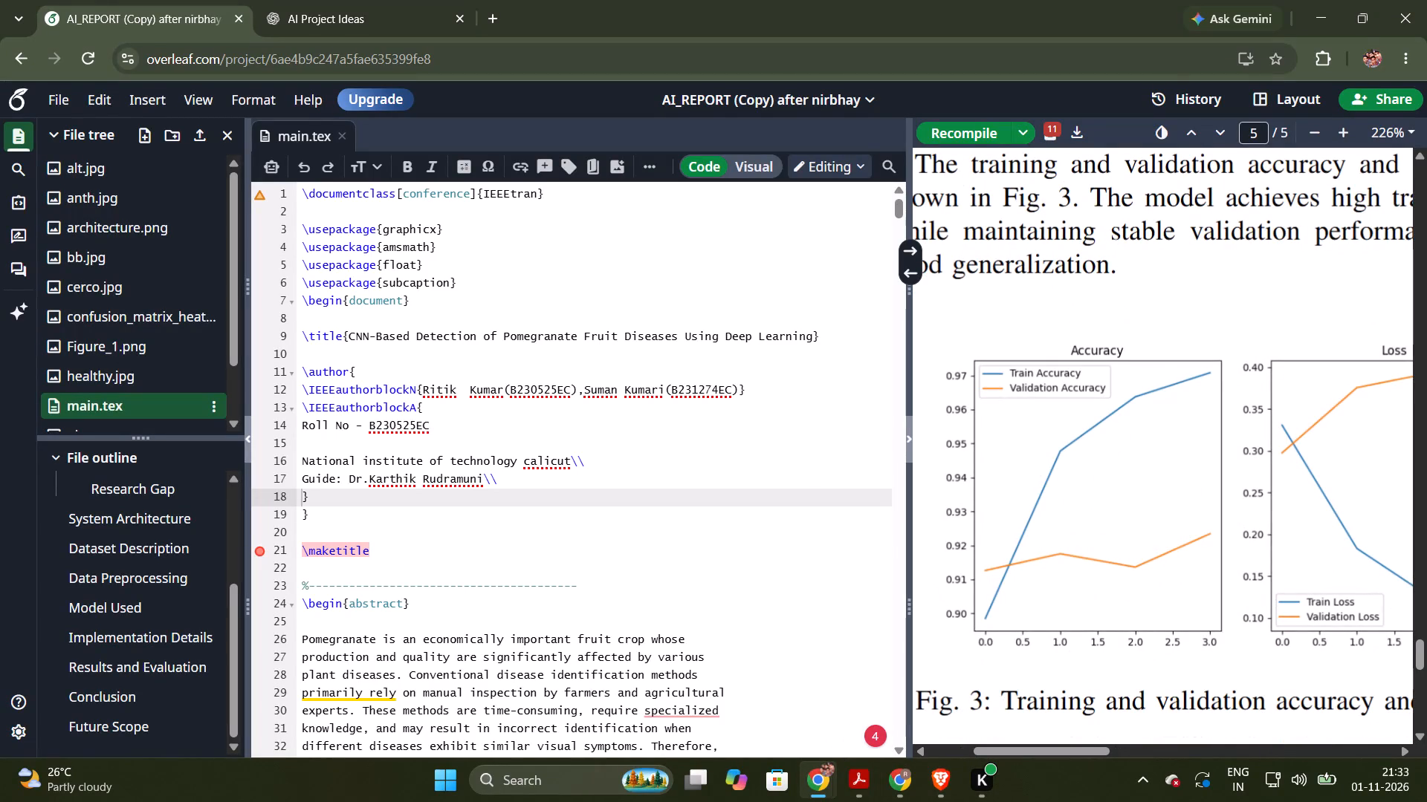
Launch WhatsApp from the installed apps.
{"action": "left_click", "coordinate": [433, 783]}
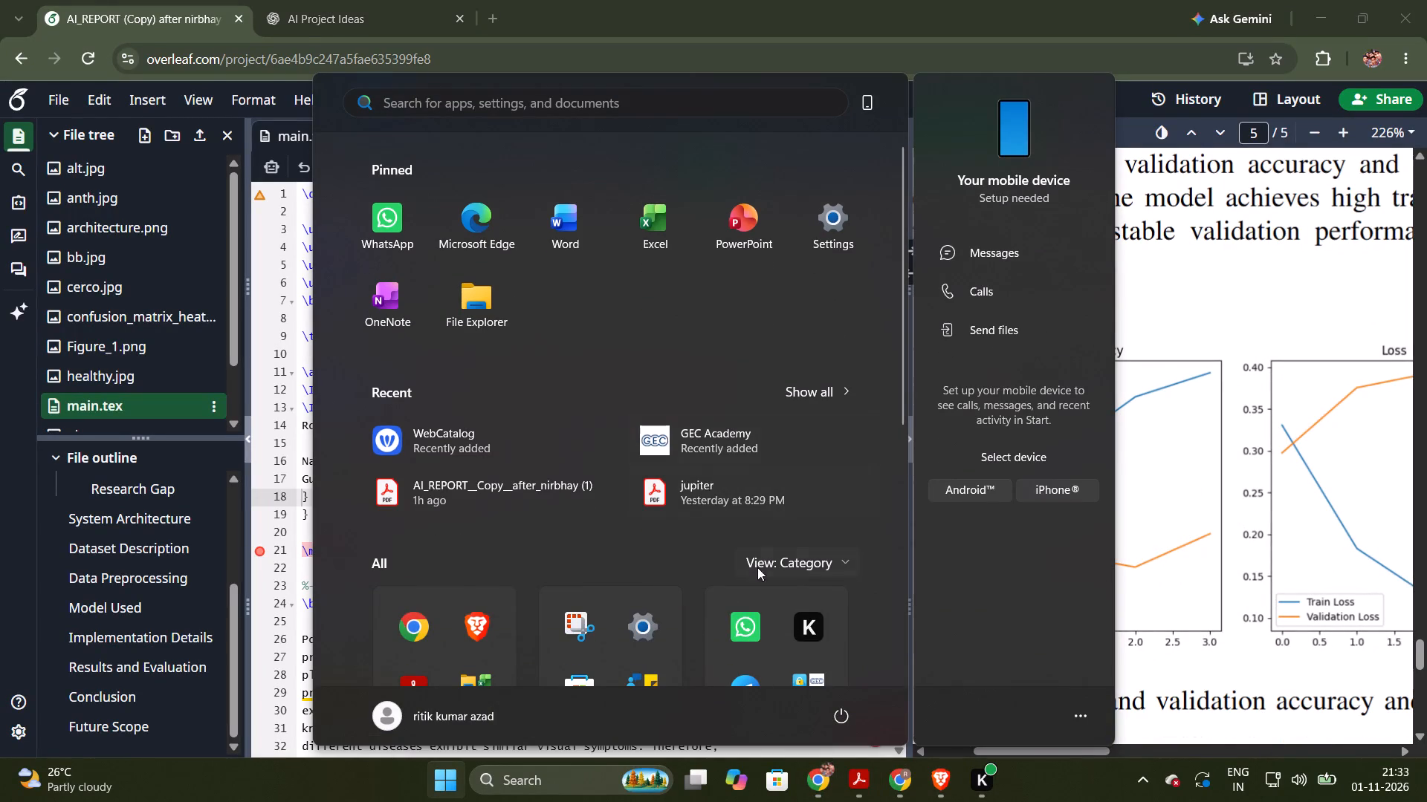
{"action": "left_click", "coordinate": [731, 611]}
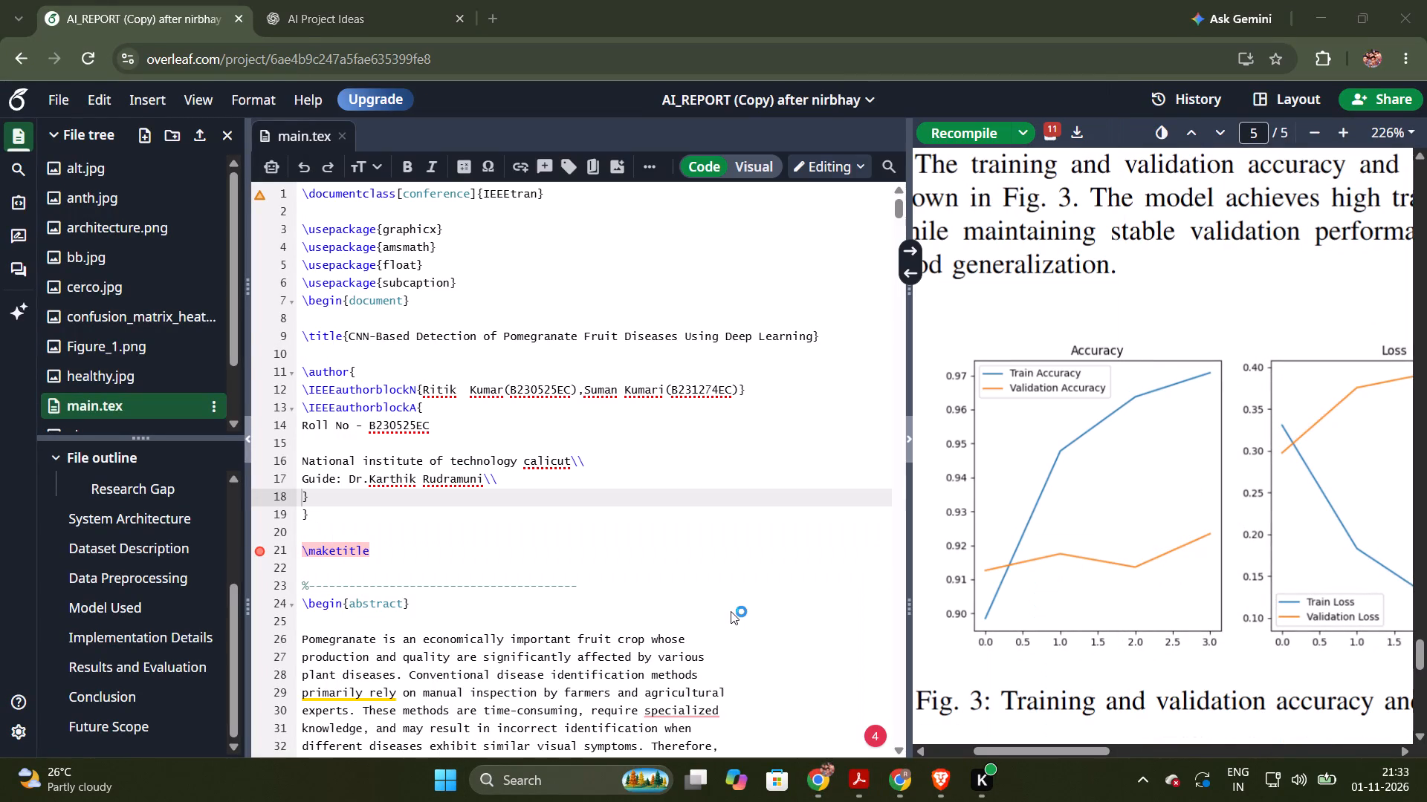